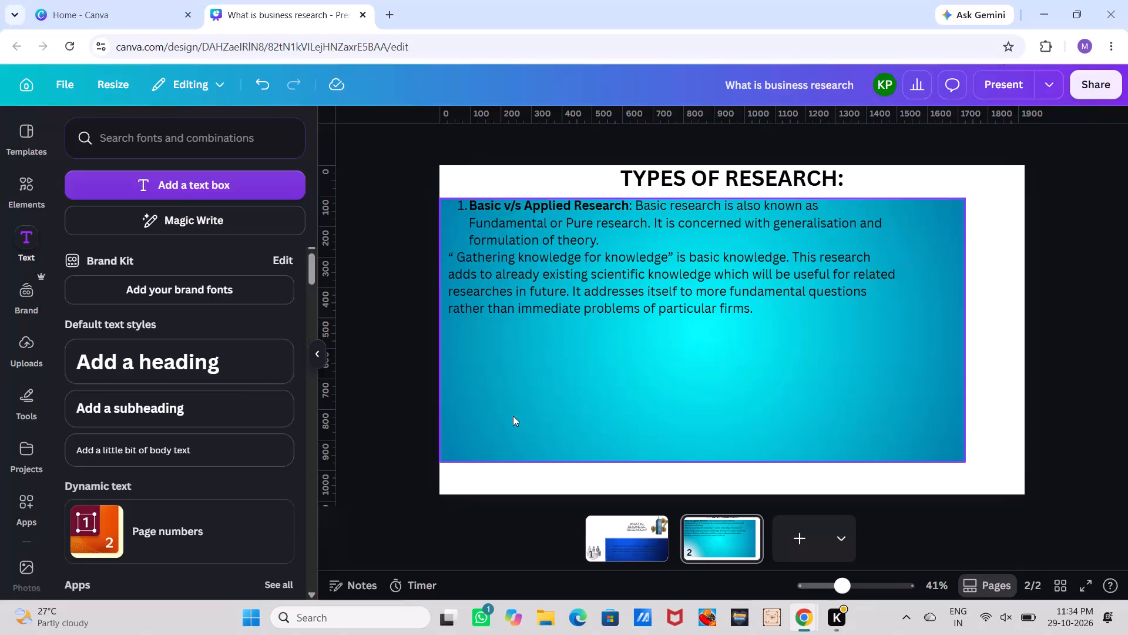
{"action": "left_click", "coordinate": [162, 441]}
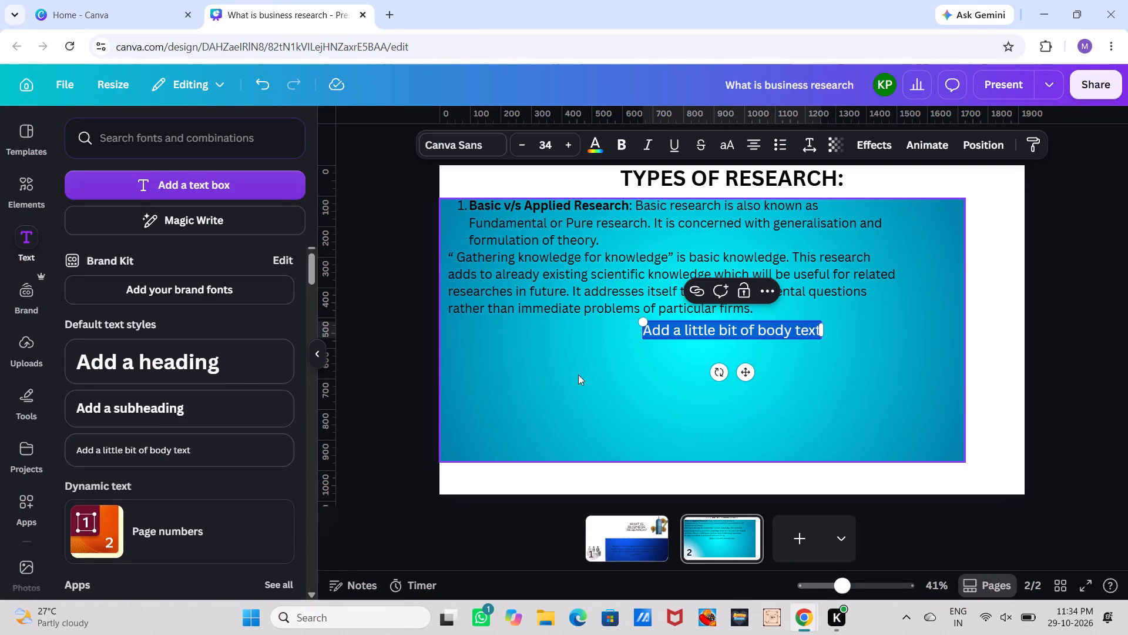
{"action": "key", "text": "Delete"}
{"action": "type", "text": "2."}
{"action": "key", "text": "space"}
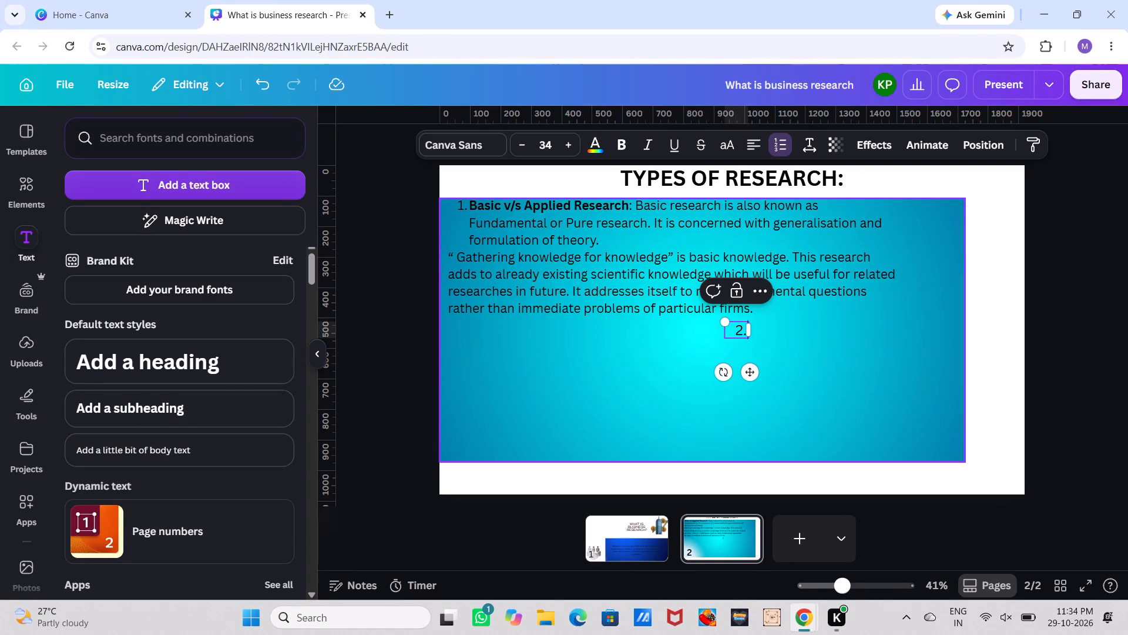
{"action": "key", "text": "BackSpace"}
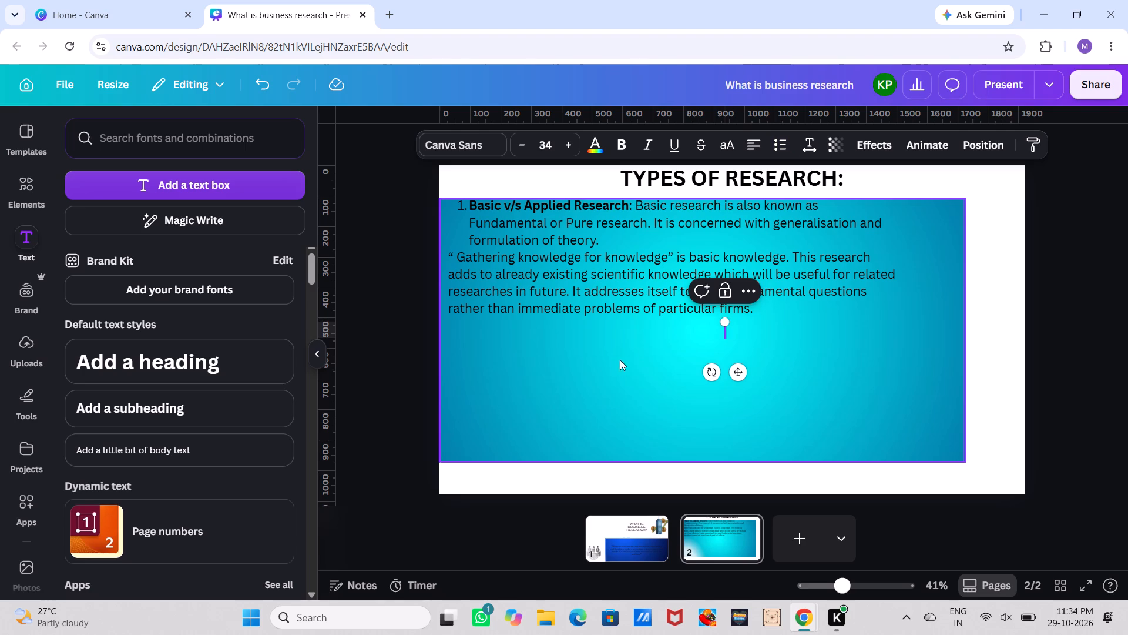
Add a new line after the basic research paragraph reading "E.g Research about human behaviour carried on for making generalisation".
{"action": "left_click", "coordinate": [639, 294]}
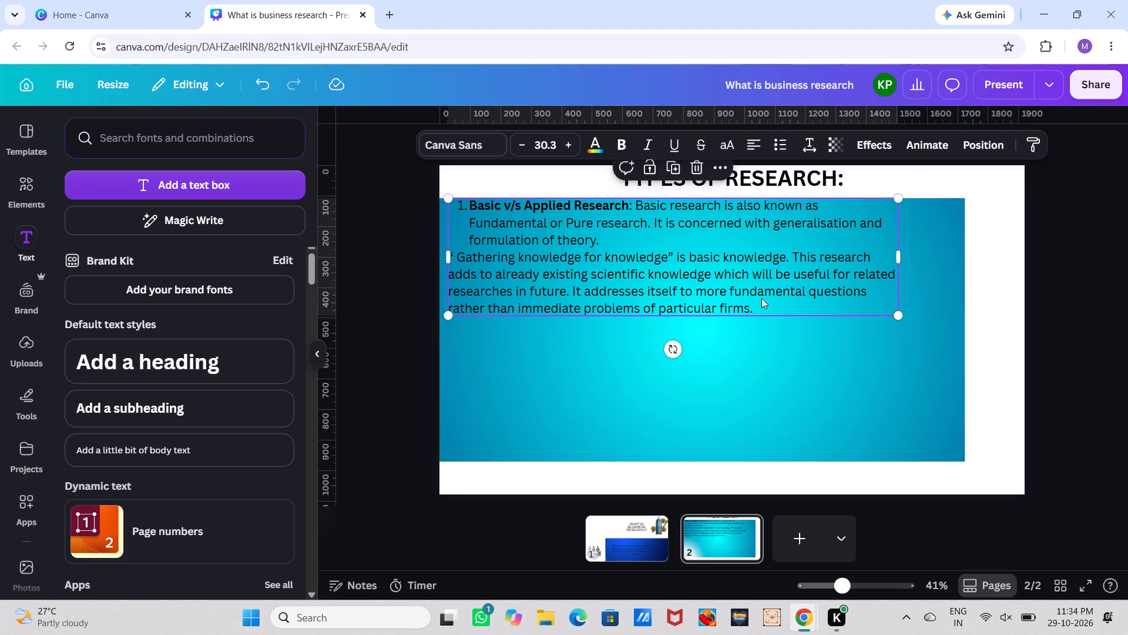
{"action": "left_click", "coordinate": [761, 298]}
{"action": "key", "text": "Down"}
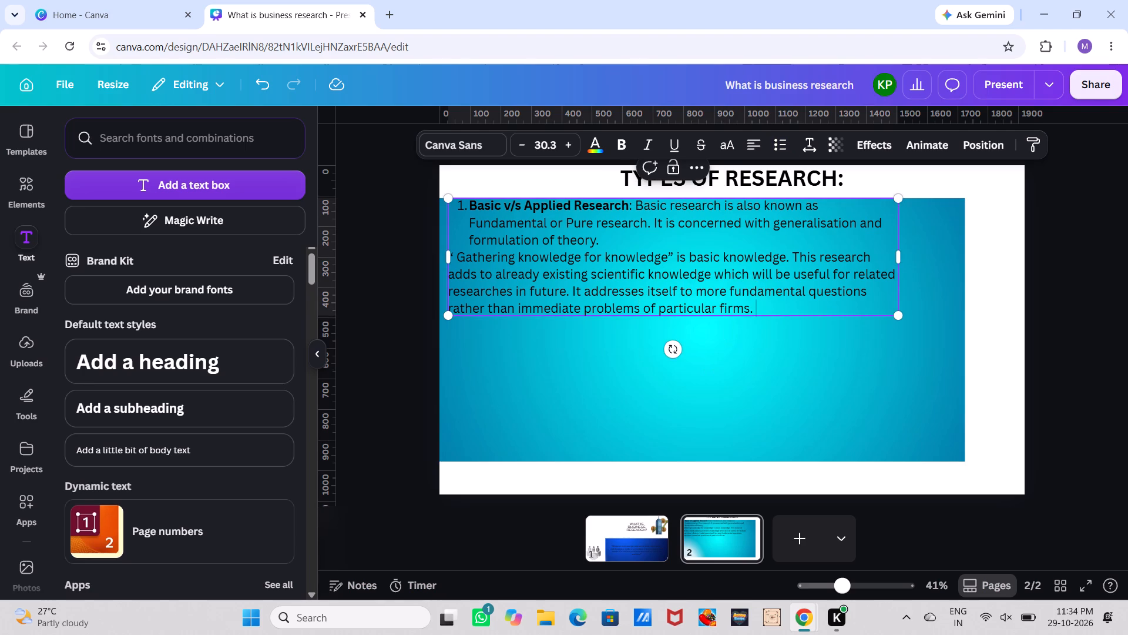
{"action": "key", "text": "Return"}
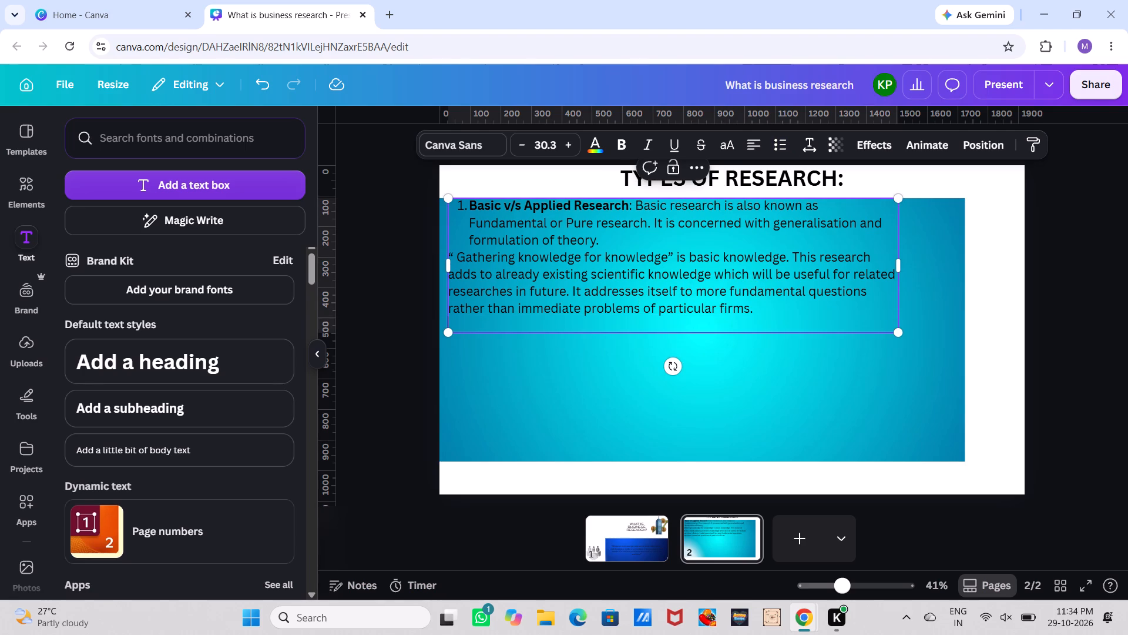
{"action": "key", "text": "shift+e"}
{"action": "type", "text": ".g"}
{"action": "key", "text": "space"}
{"action": "type", "text": "Research"}
{"action": "key", "text": "space"}
{"action": "type", "text": "ab"}
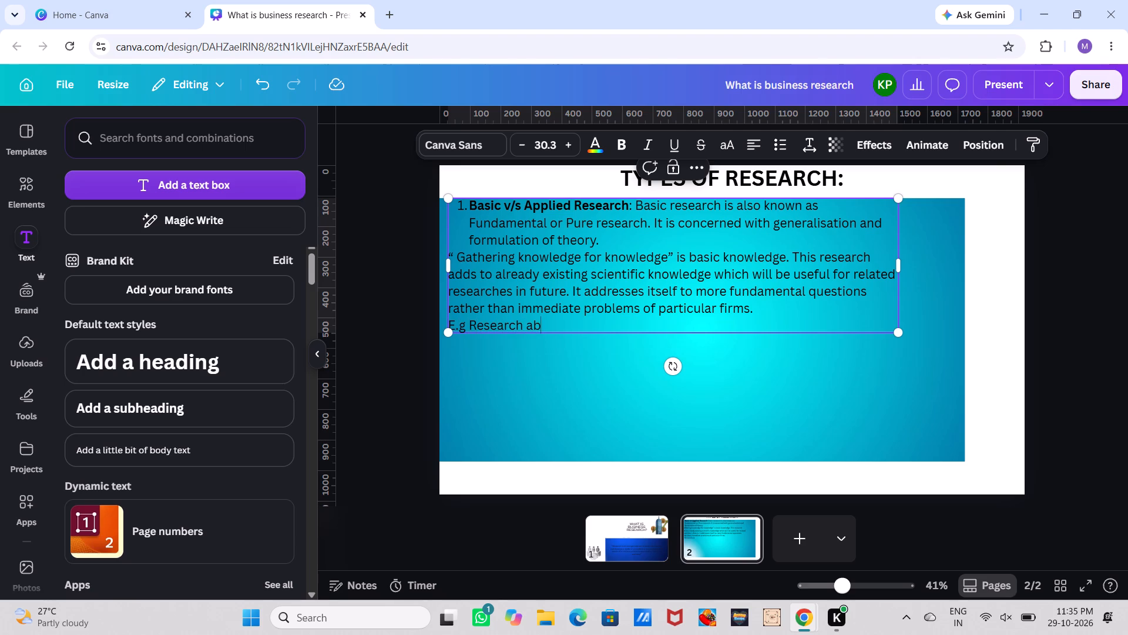
{"action": "type", "text": "out human behaviour"}
{"action": "key", "text": "space"}
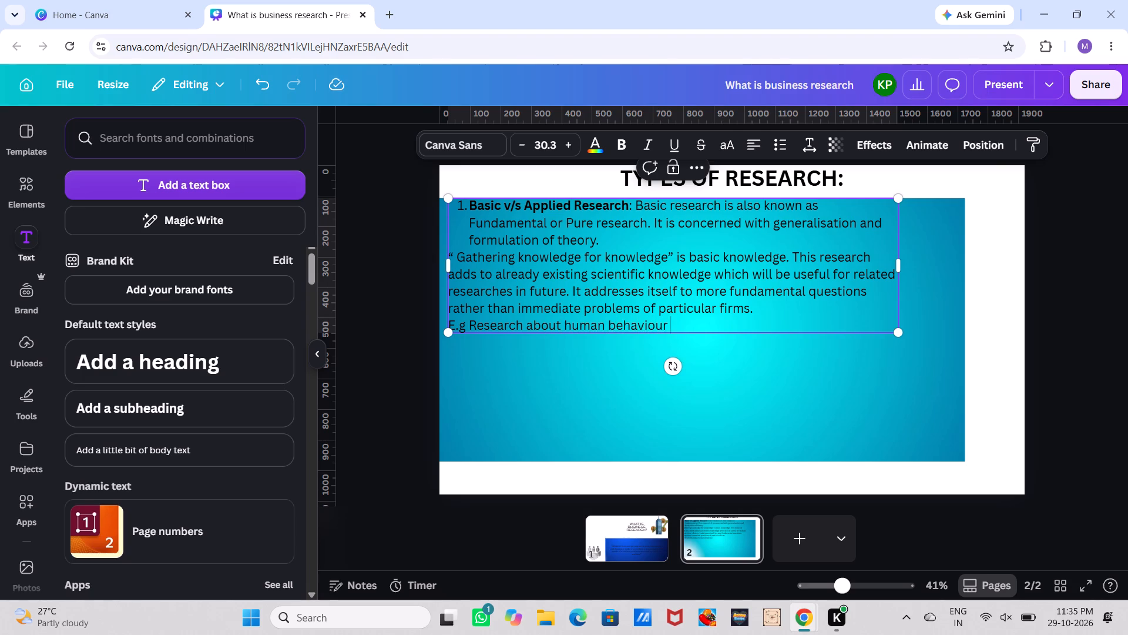
{"action": "type", "text": "carried"}
{"action": "key", "text": "space"}
{"action": "type", "text": "on for"}
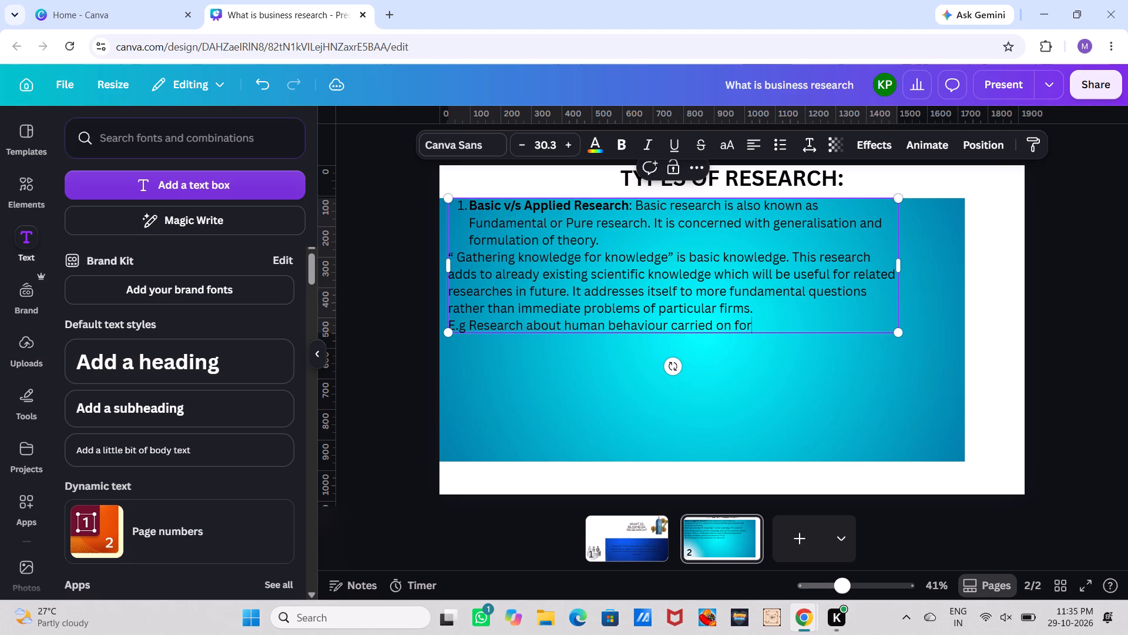
{"action": "key", "text": "space"}
{"action": "type", "text": "making gee"}
{"action": "key", "text": "BackSpace"}
{"action": "type", "text": "neralisation"}
{"action": "key", "text": "space"}
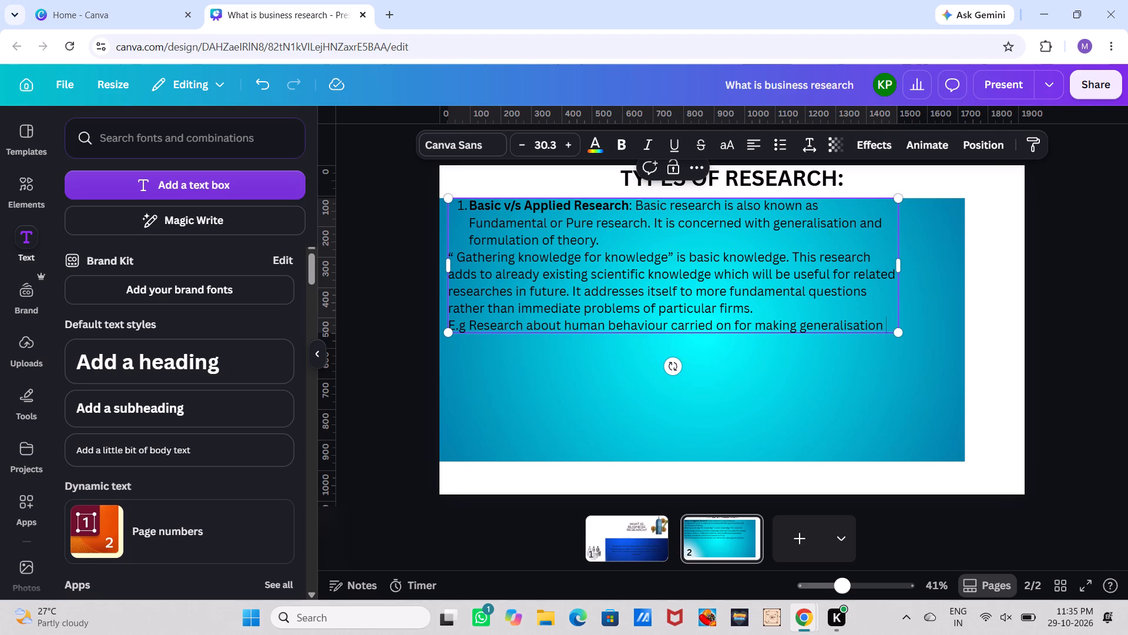
{"action": "type", "text": "or"}
{"action": "key", "text": "space"}
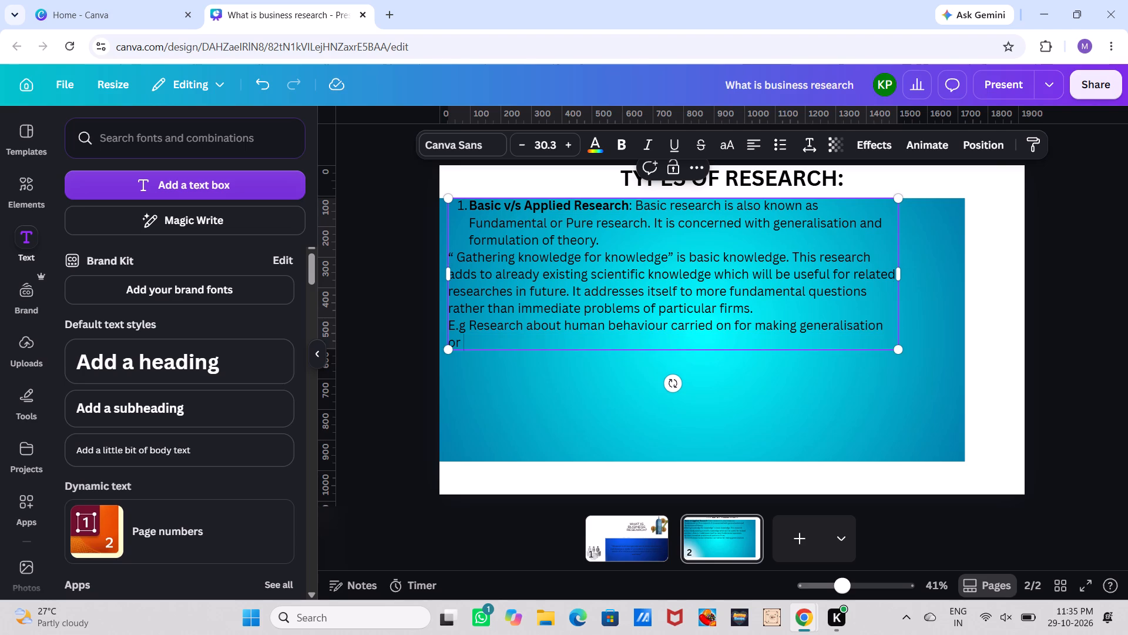
{"action": "key", "text": "m"}
{"action": "type", "text": "as"}
{"action": "type", "text": "low"}
{"action": "type", "text": "'s"}
{"action": "key", "text": "space"}
{"action": "type", "text": "need"}
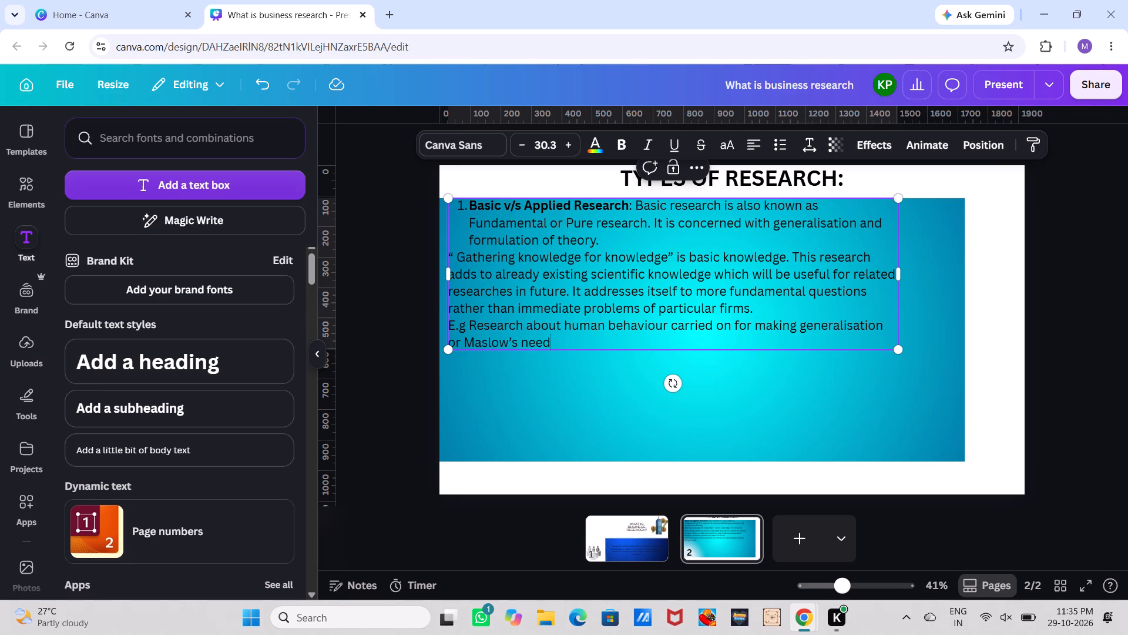
{"action": "key", "text": "space"}
{"action": "type", "text": "for"}
{"action": "key", "text": "space"}
{"action": "type", "text": "hi"}
{"action": "type", "text": "erarchy"}
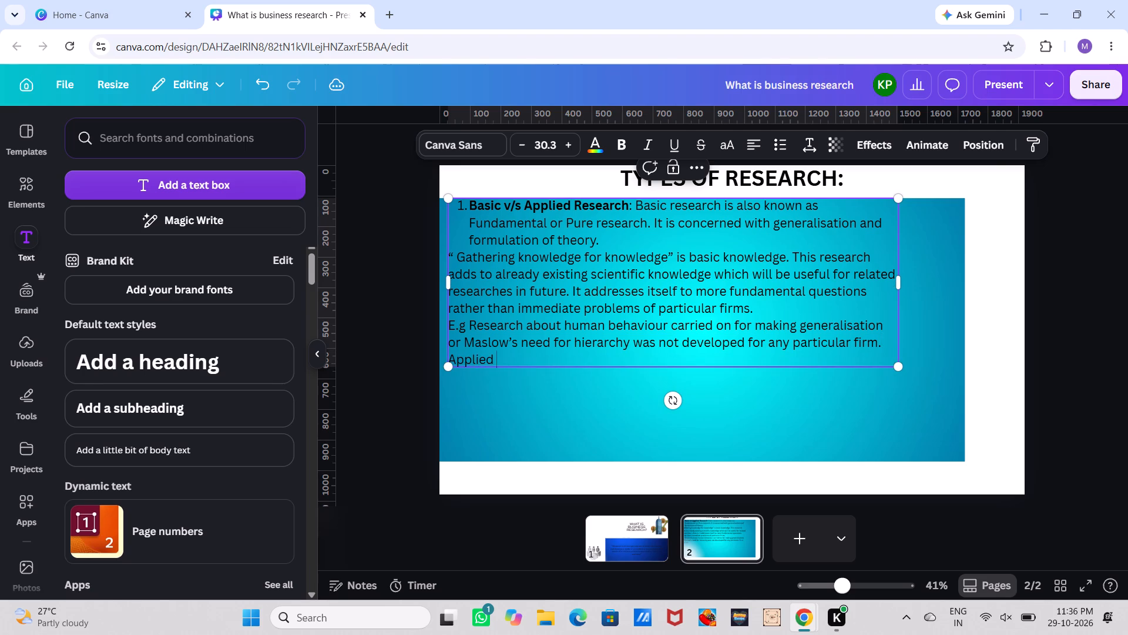
{"action": "type", "text": "research"}
{"action": "key", "text": "space"}
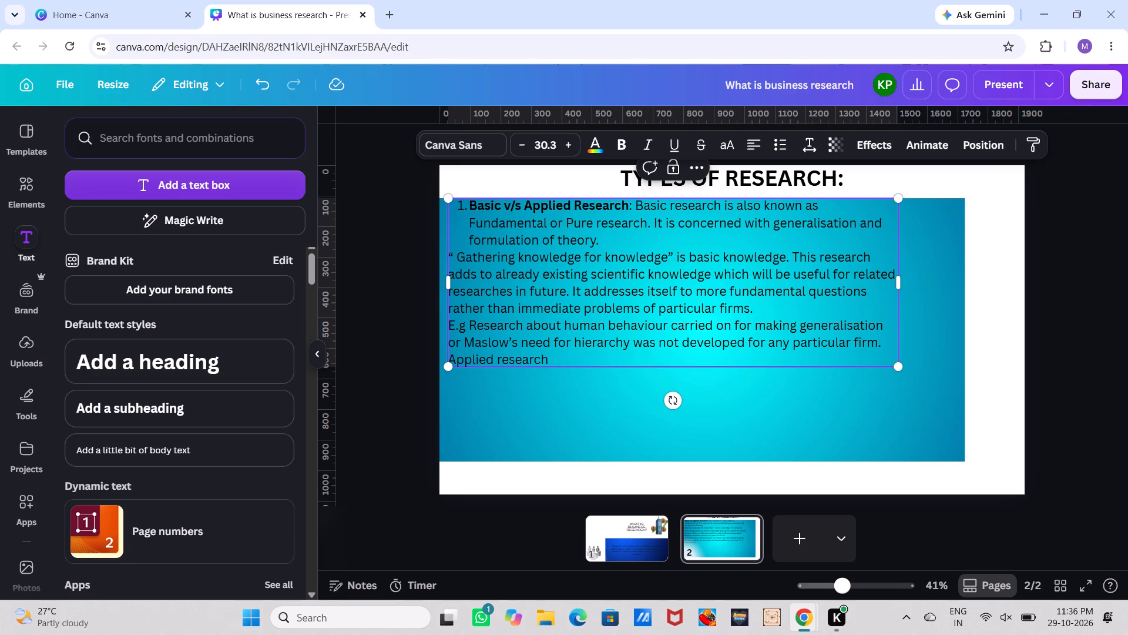
{"action": "type", "text": "on the"}
{"action": "key", "text": "space"}
{"action": "type", "text": "other hand"}
{"action": "key", "text": "space"}
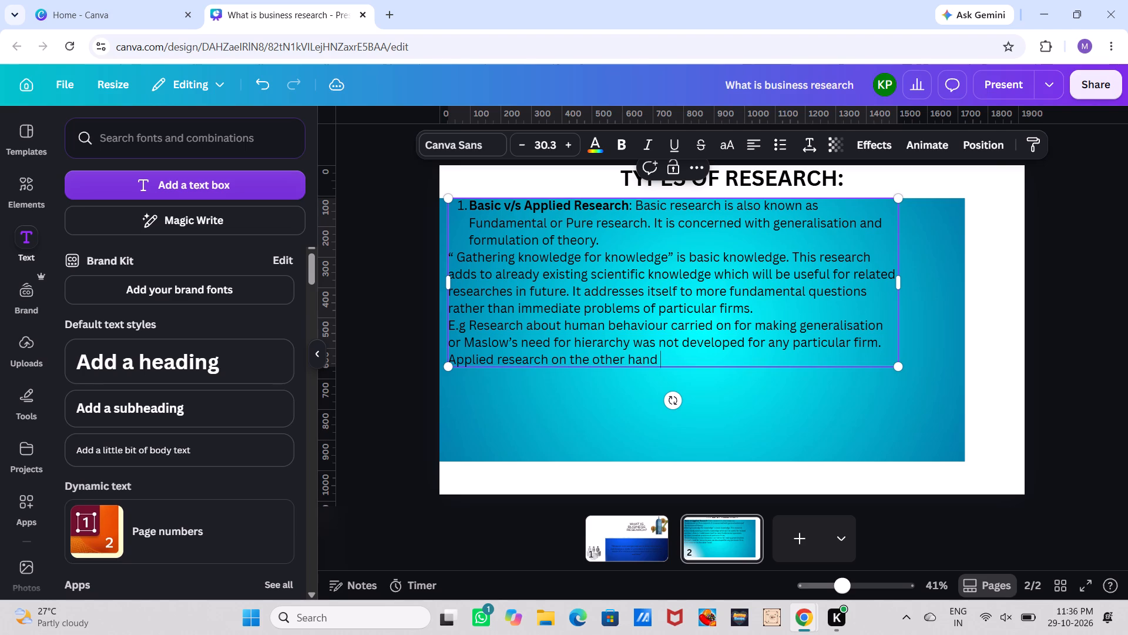
{"action": "type", "text": "proceeds with"}
{"action": "key", "text": "space"}
{"action": "type", "text": "certain"}
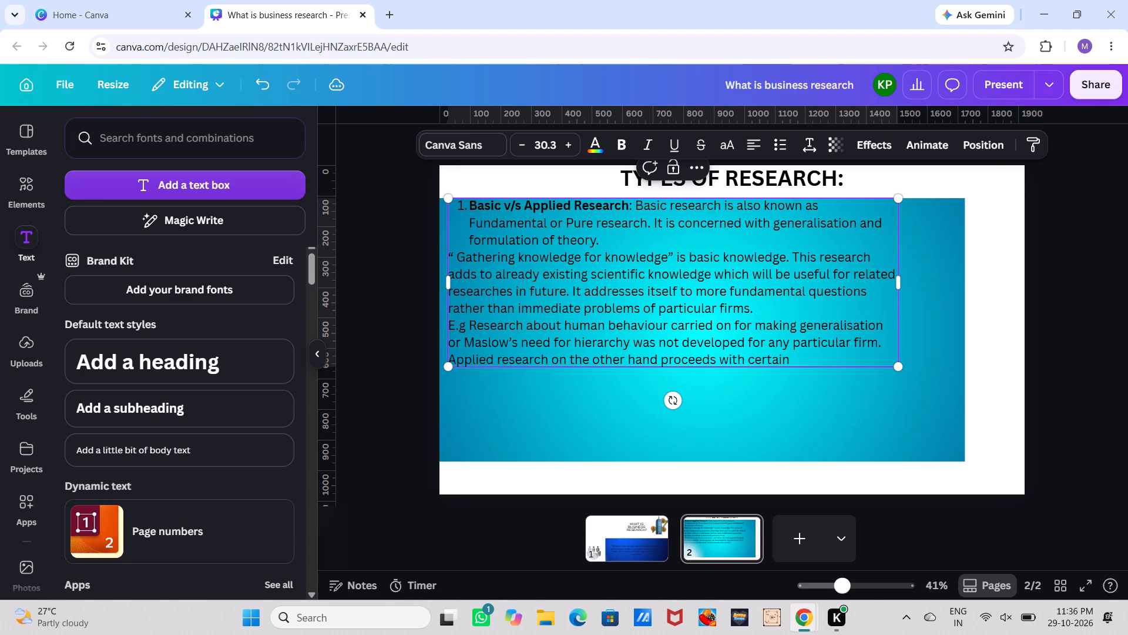
{"action": "key", "text": "space"}
{"action": "type", "text": "problems"}
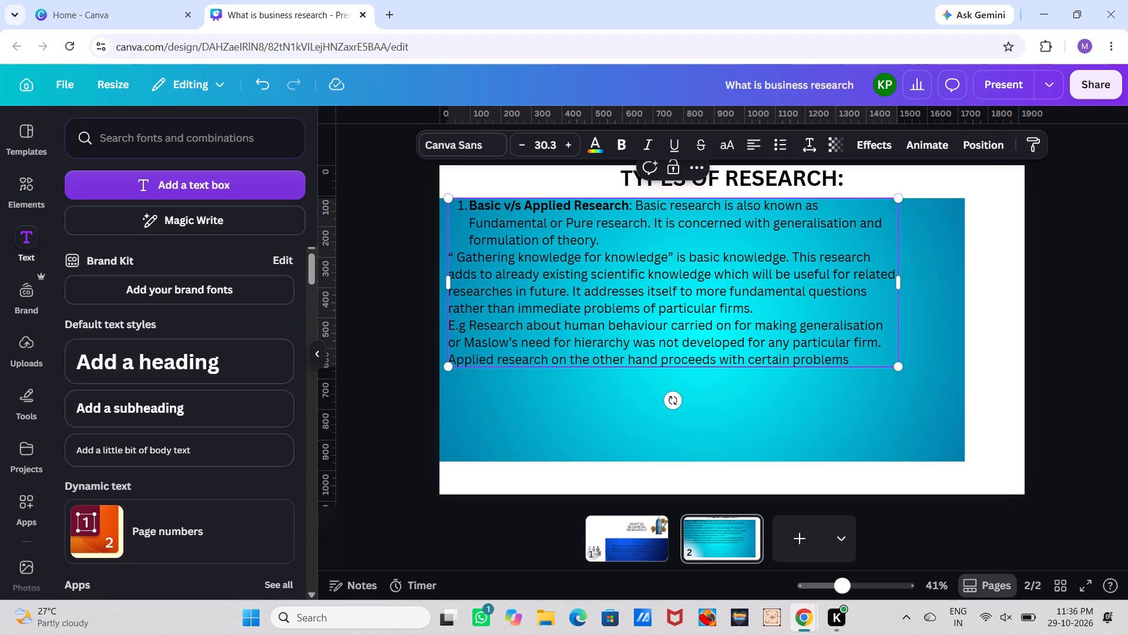
{"action": "key", "text": "BackSpace"}
{"action": "key", "text": "space"}
{"action": "type", "text": "and"}
{"action": "key", "text": "space"}
{"action": "type", "text": "specifies al"}
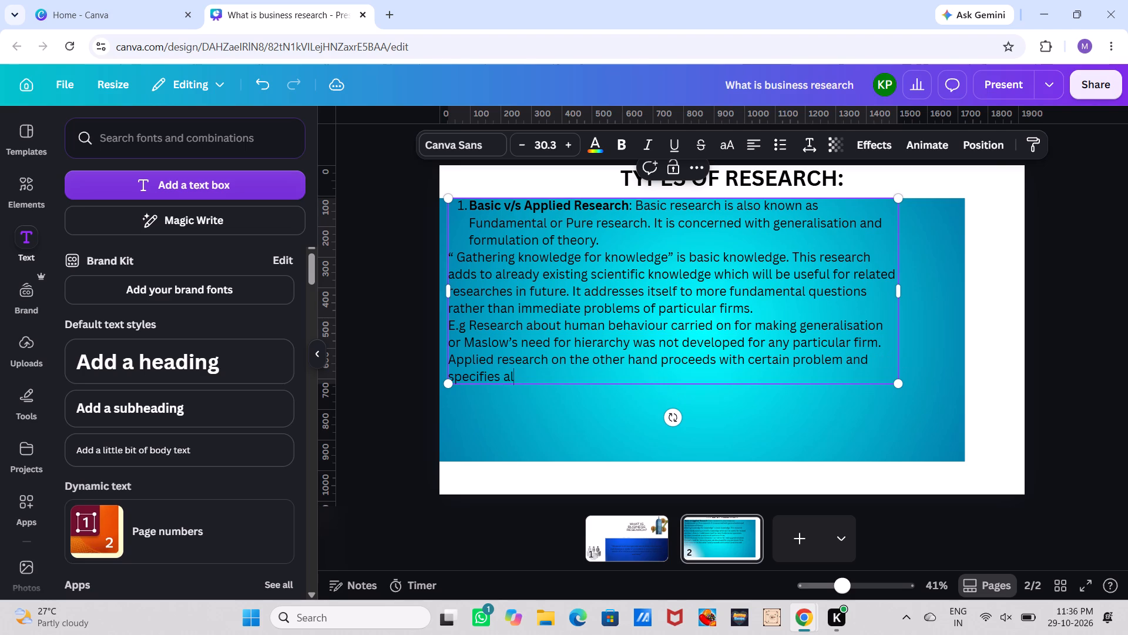
{"action": "type", "text": "ternative"}
Continue the applied research sentence with "and also the possible outcomes of each alternative".
{"action": "key", "text": "space"}
{"action": "type", "text": "and also"}
{"action": "key", "text": "space"}
{"action": "type", "text": "the possible"}
{"action": "key", "text": "space"}
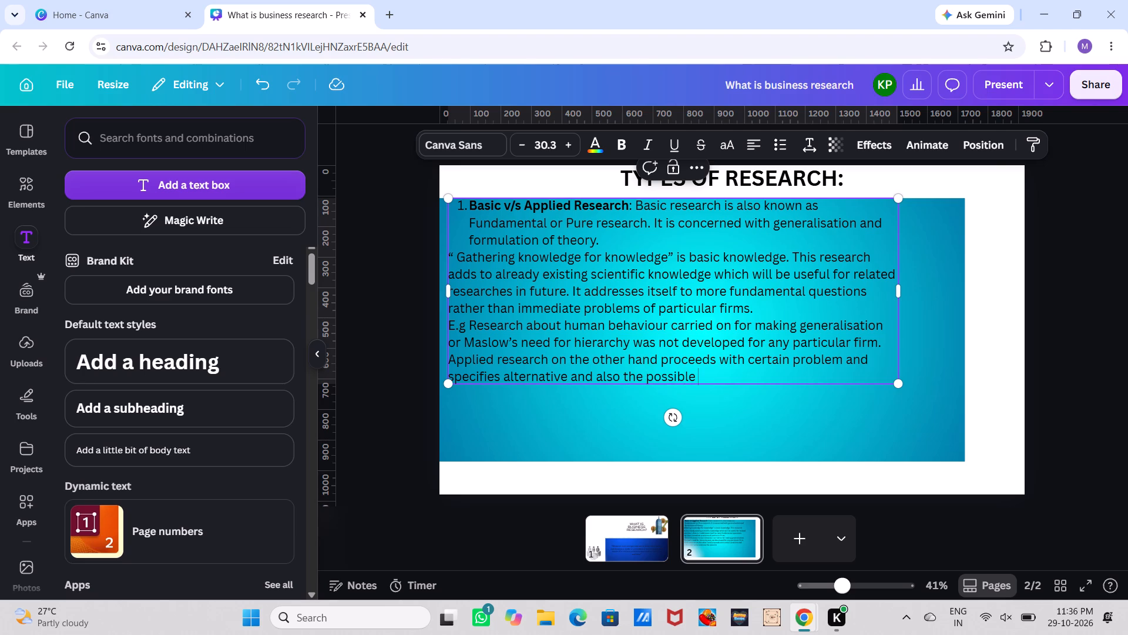
{"action": "type", "text": "putcome"}
{"action": "key", "text": "BackSpace"}
{"action": "key", "text": "BackSpace"}
{"action": "key", "text": "BackSpace"}
{"action": "key", "text": "BackSpace"}
{"action": "key", "text": "BackSpace"}
{"action": "key", "text": "BackSpace"}
{"action": "key", "text": "BackSpace"}
{"action": "type", "text": "outcome"}
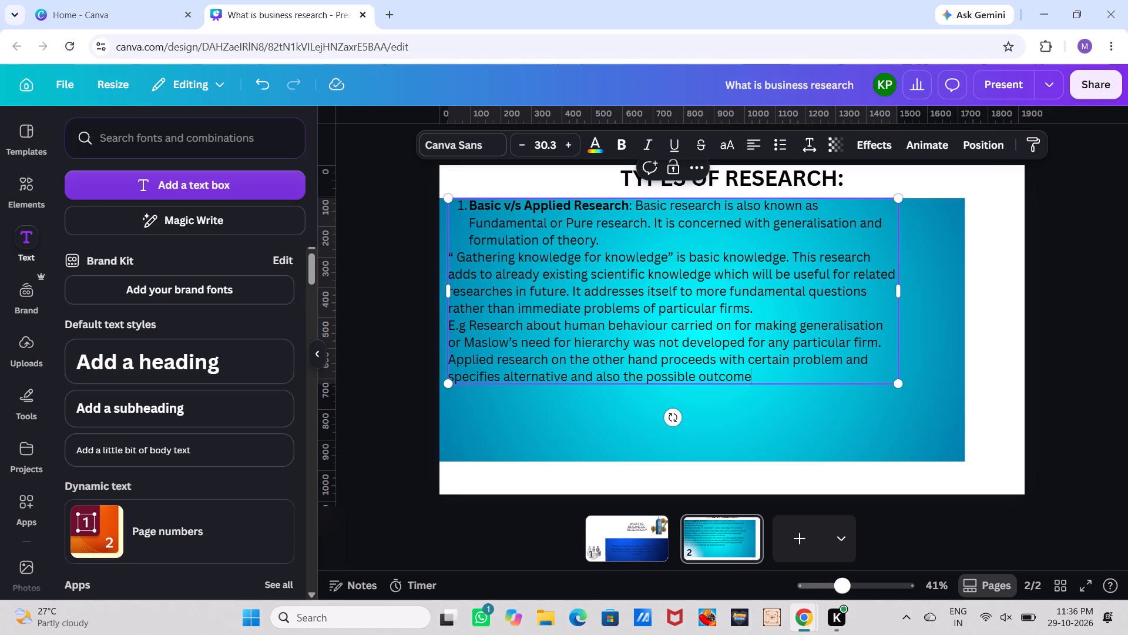
{"action": "type", "text": "s of each"}
{"action": "key", "text": "space"}
{"action": "type", "text": "alternative"}
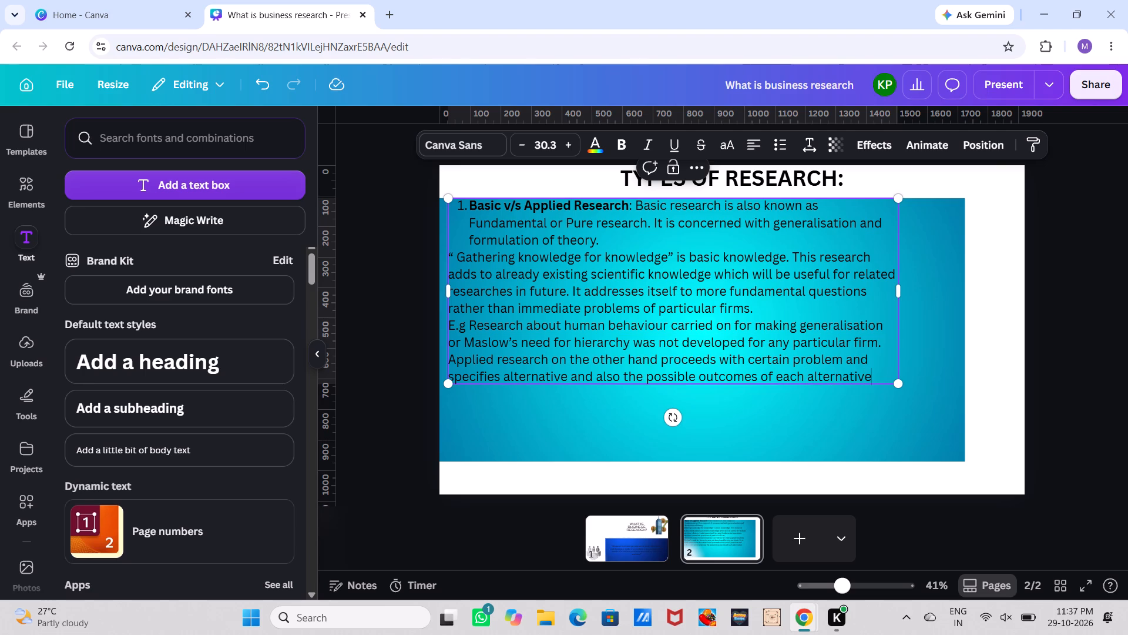
End the sentence and add "It aims at finding solutions for immediate problems faced by society or indusrty" to the applied research paragraph.
{"action": "type", "text": ". It"}
{"action": "key", "text": "space"}
{"action": "type", "text": "aims"}
{"action": "key", "text": "space"}
{"action": "type", "text": "at finding solutions for immediate"}
{"action": "key", "text": "space"}
{"action": "type", "text": "problems"}
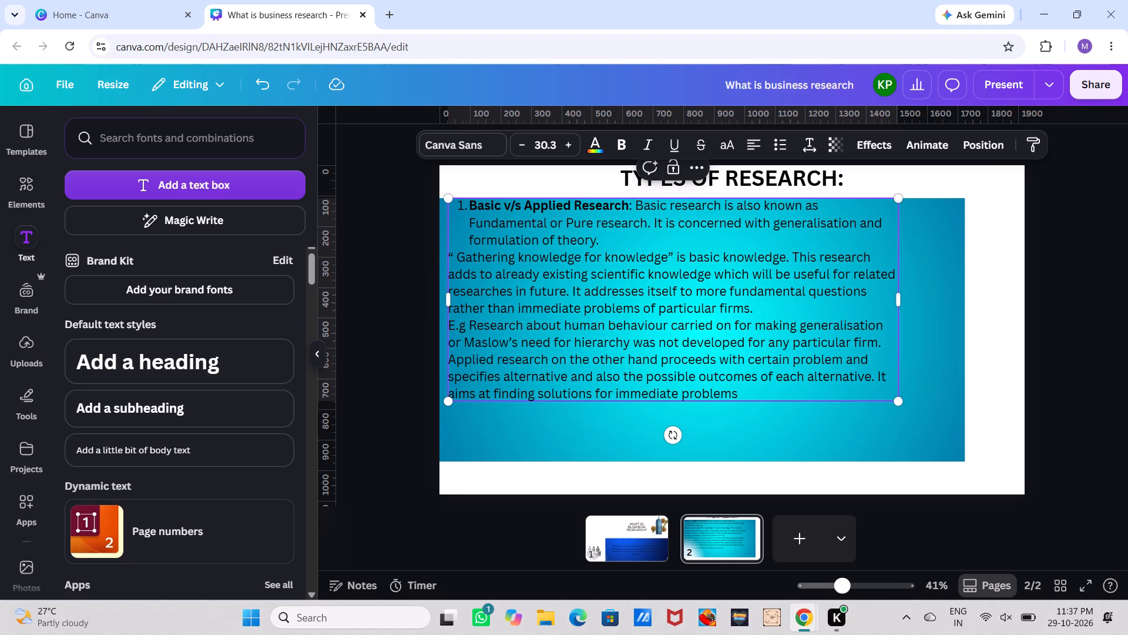
{"action": "key", "text": "space"}
{"action": "type", "text": "faced"}
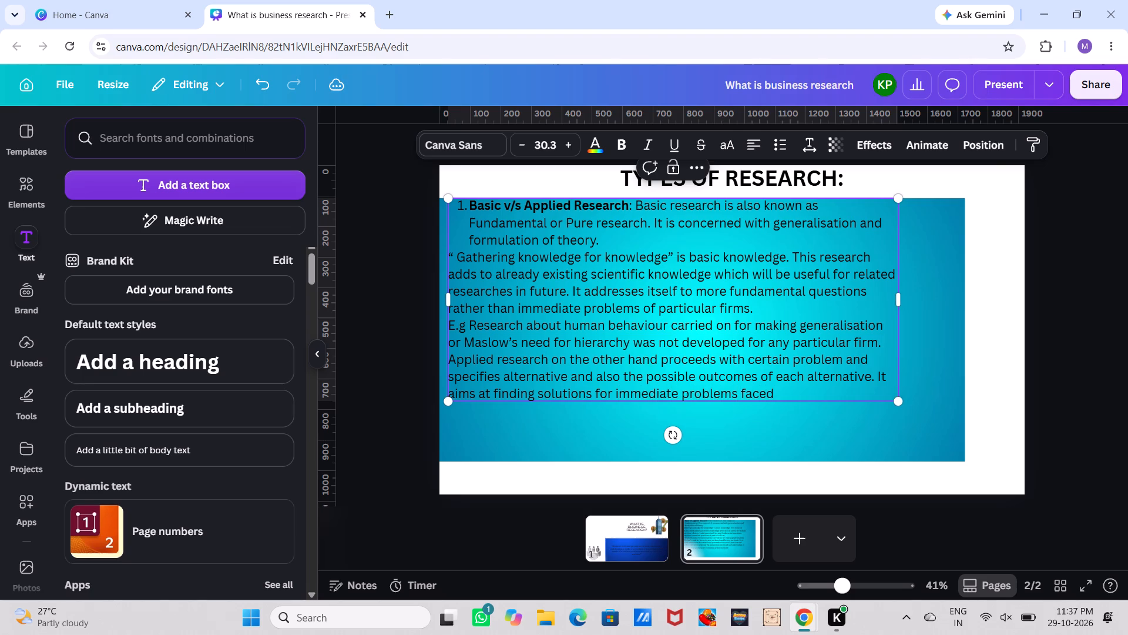
{"action": "key", "text": "space"}
{"action": "type", "text": "by"}
{"action": "key", "text": "space"}
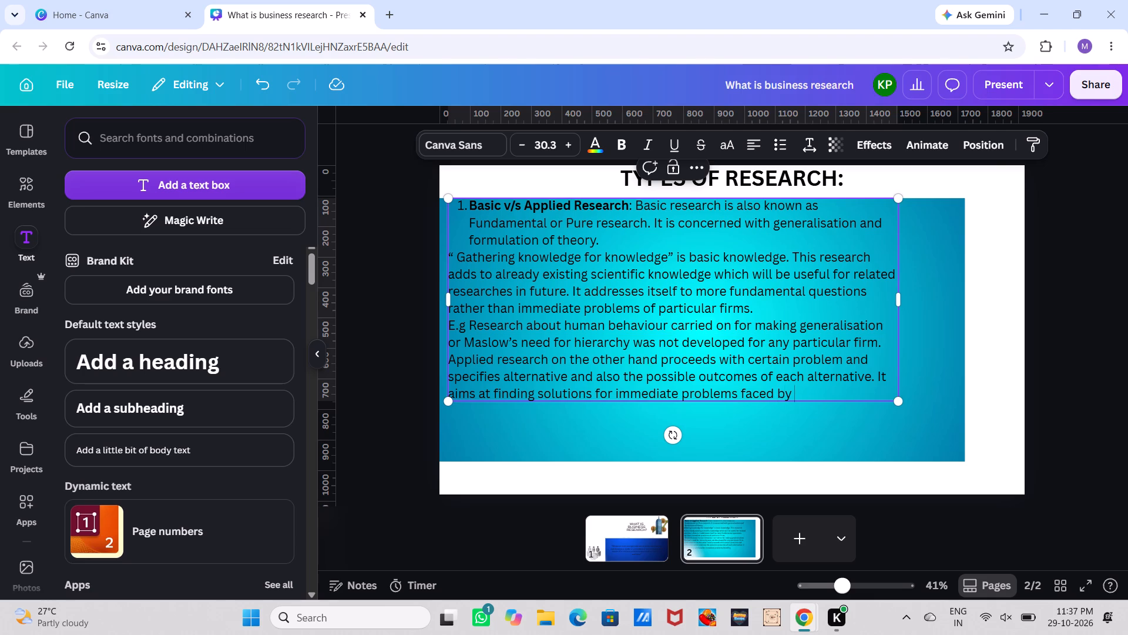
{"action": "type", "text": "c"}
{"action": "key", "text": "BackSpace"}
{"action": "type", "text": "society"}
{"action": "key", "text": "space"}
{"action": "type", "text": "or indusrty"}
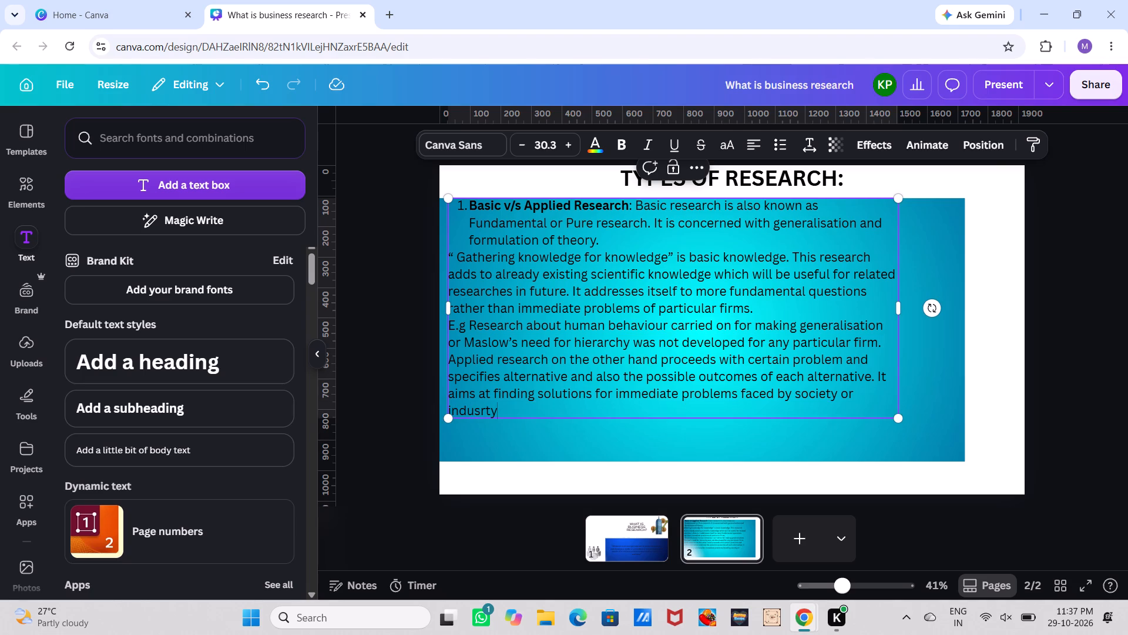
Close the applied research paragraph with the sentence "Thus it has problem solving emphasis.".
{"action": "type", "text": ". Thus"}
{"action": "key", "text": "space"}
{"action": "type", "text": "it has"}
{"action": "key", "text": "space"}
{"action": "type", "text": "problem"}
{"action": "key", "text": "space"}
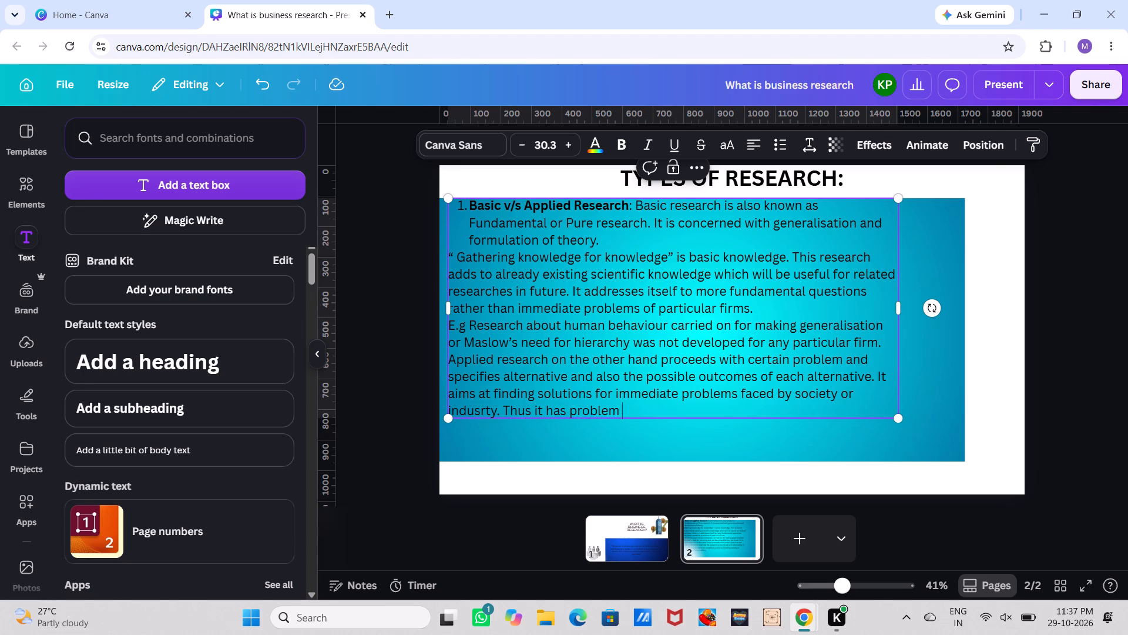
{"action": "type", "text": "solving"}
{"action": "key", "text": "space"}
{"action": "type", "text": "emp"}
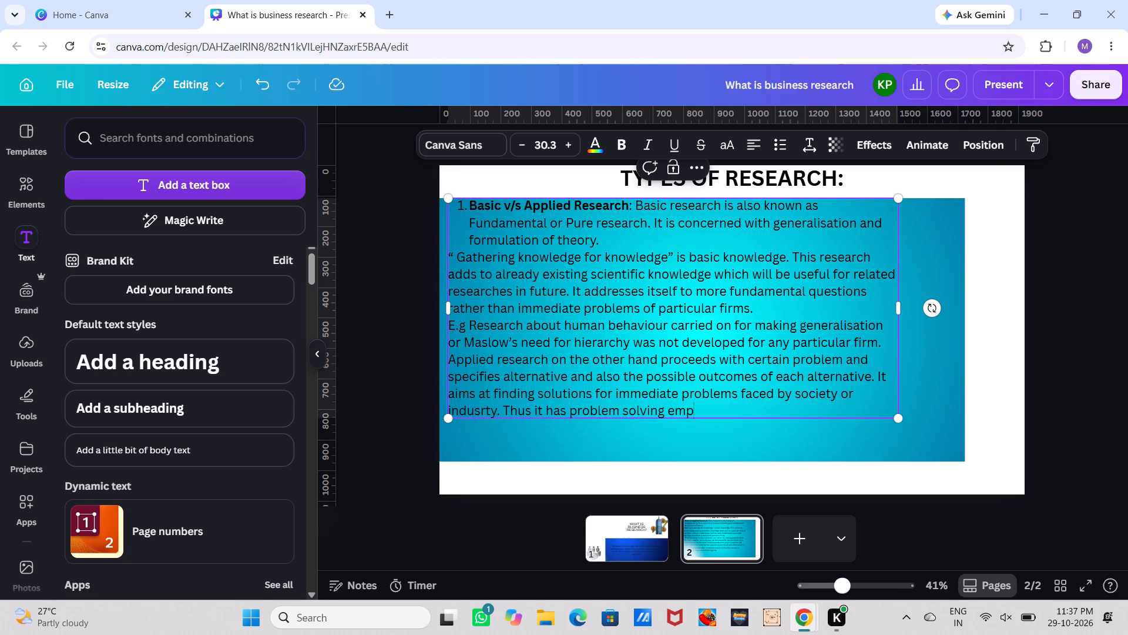
{"action": "key", "text": "h"}
{"action": "type", "text": "asis"}
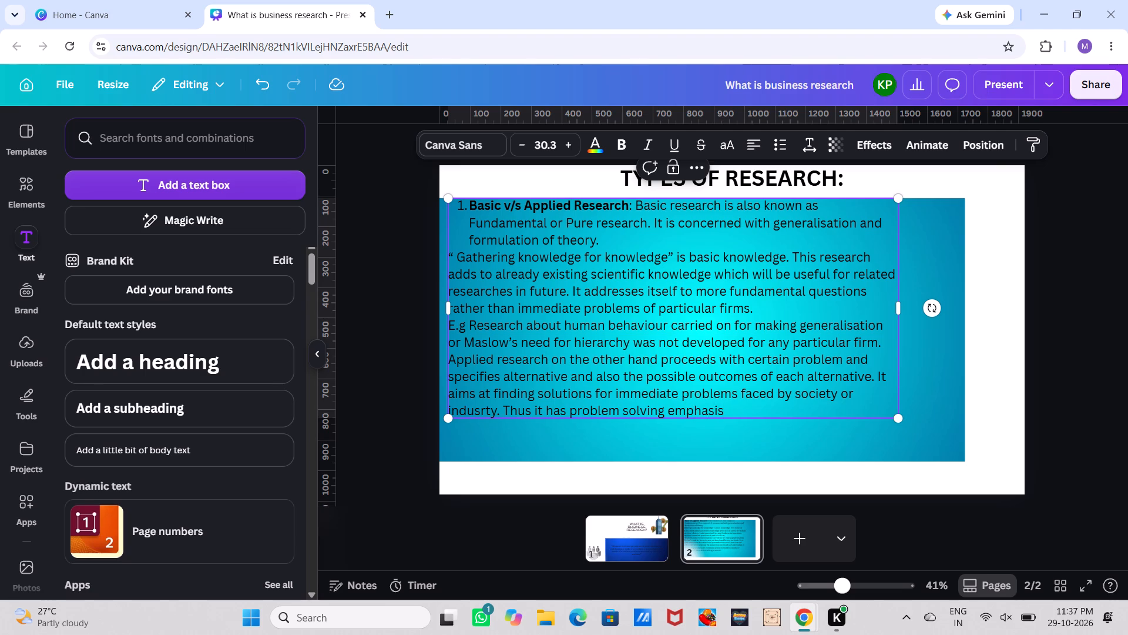
{"action": "key", "text": "period"}
{"action": "key", "text": "space"}
{"action": "key", "text": "Return"}
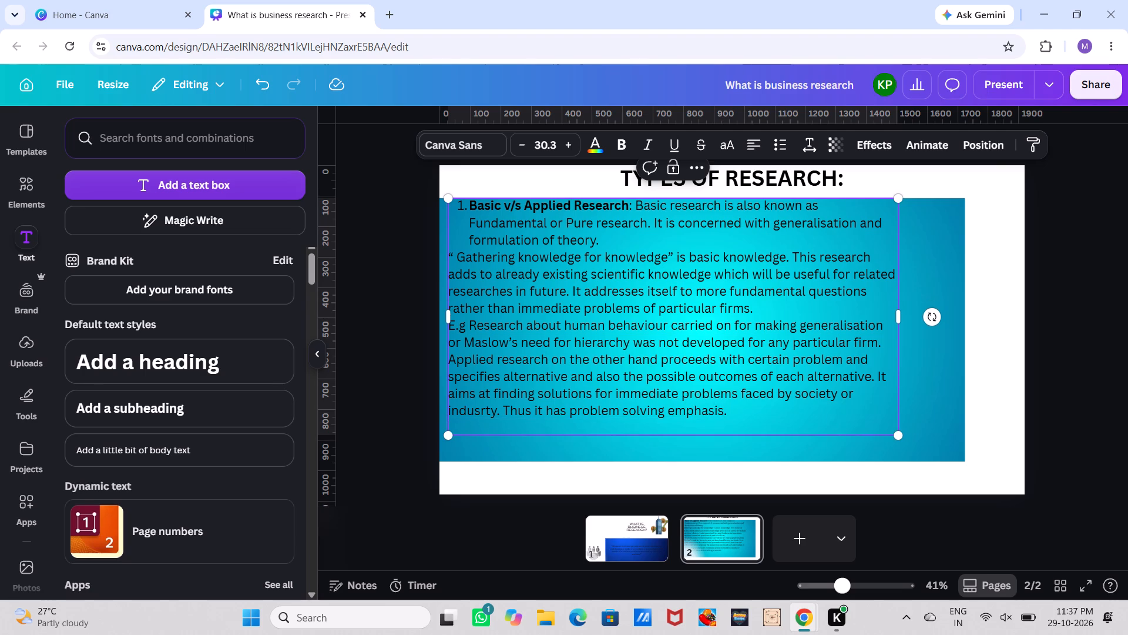
{"action": "type", "text": "E."}
{"action": "type", "text": "g"}
{"action": "key", "text": "space"}
{"action": "type", "text": "makreting"}
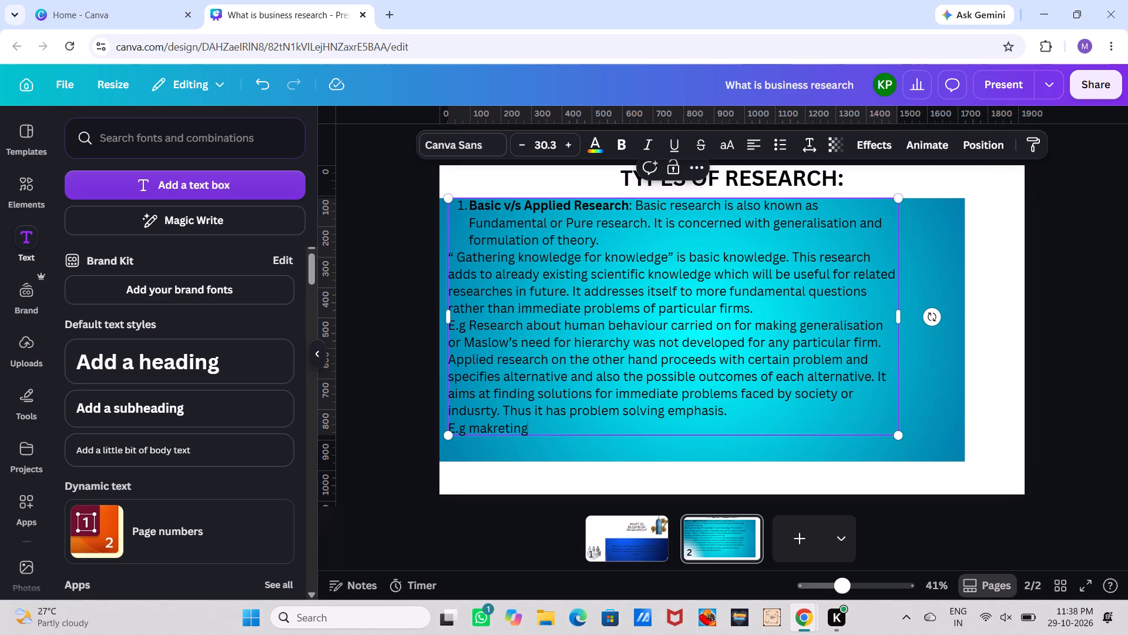
{"action": "key", "text": "BackSpace"}
{"action": "key", "text": "BackSpace"}
{"action": "key", "text": "BackSpace"}
{"action": "key", "text": "BackSpace"}
{"action": "key", "text": "BackSpace"}
{"action": "key", "text": "BackSpace"}
{"action": "key", "text": "BackSpace"}
{"action": "key", "text": "BackSpace"}
{"action": "key", "text": "BackSpace"}
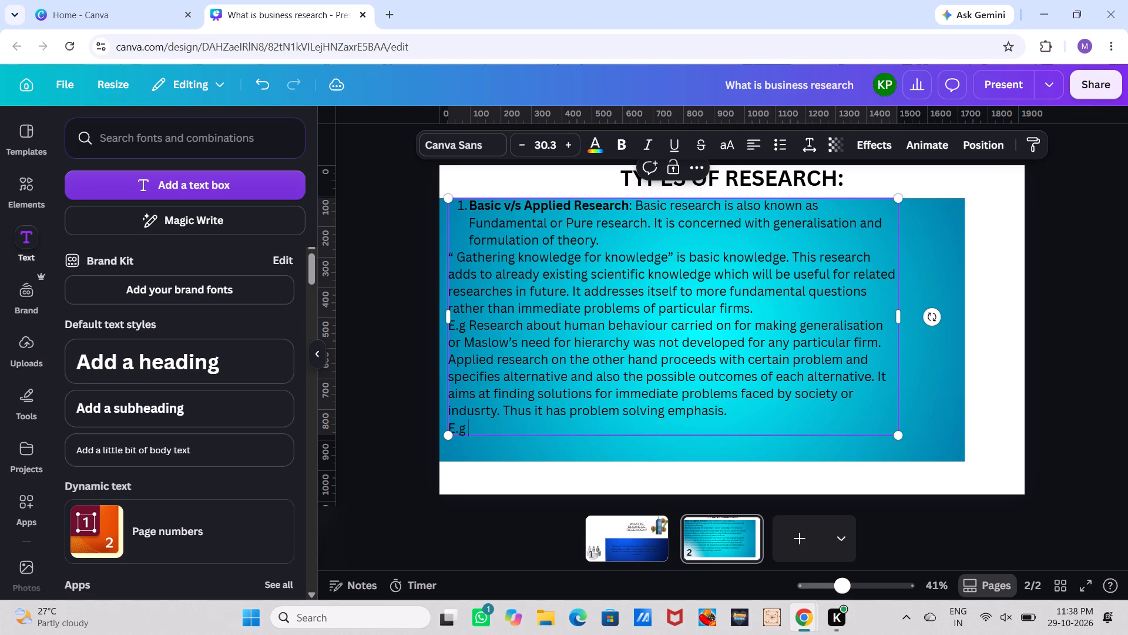
{"action": "type", "text": "Marketing"}
{"action": "key", "text": "space"}
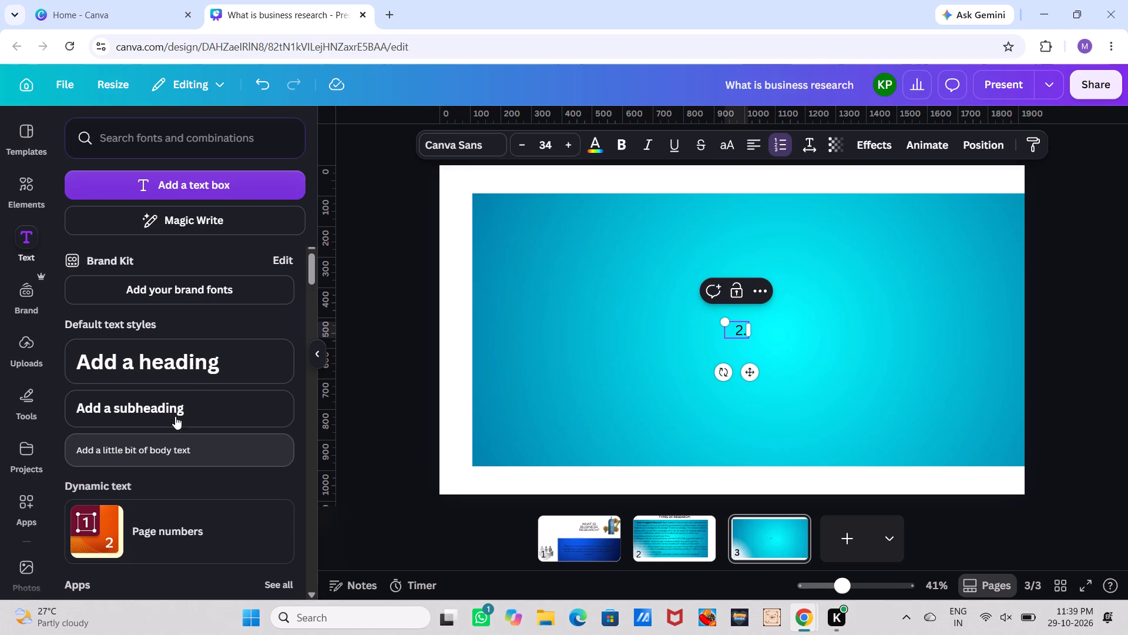
{"action": "left_click", "coordinate": [626, 142]}
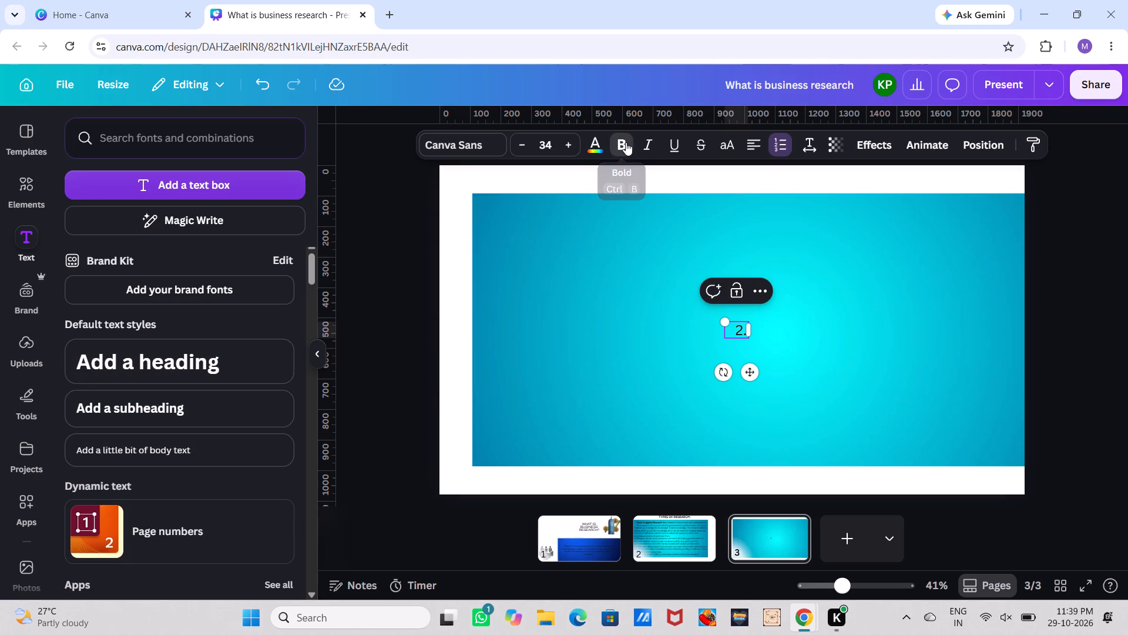
{"action": "type", "text": "Problem s"}
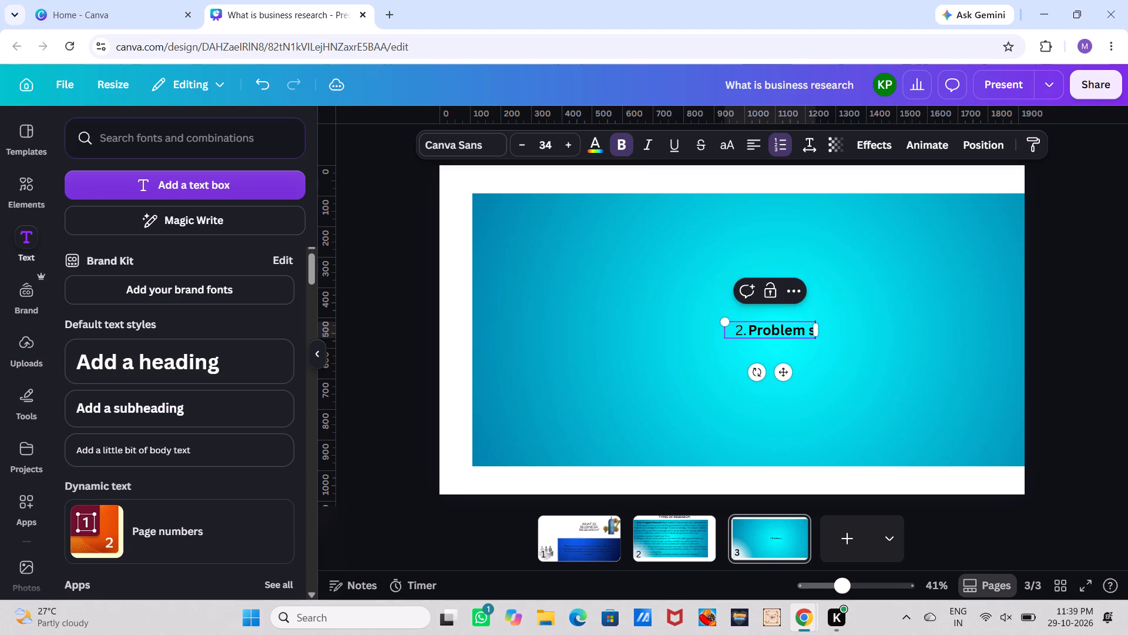
{"action": "key", "text": "BackSpace"}
{"action": "type", "text": "identifying v/s"}
{"action": "key", "text": "space"}
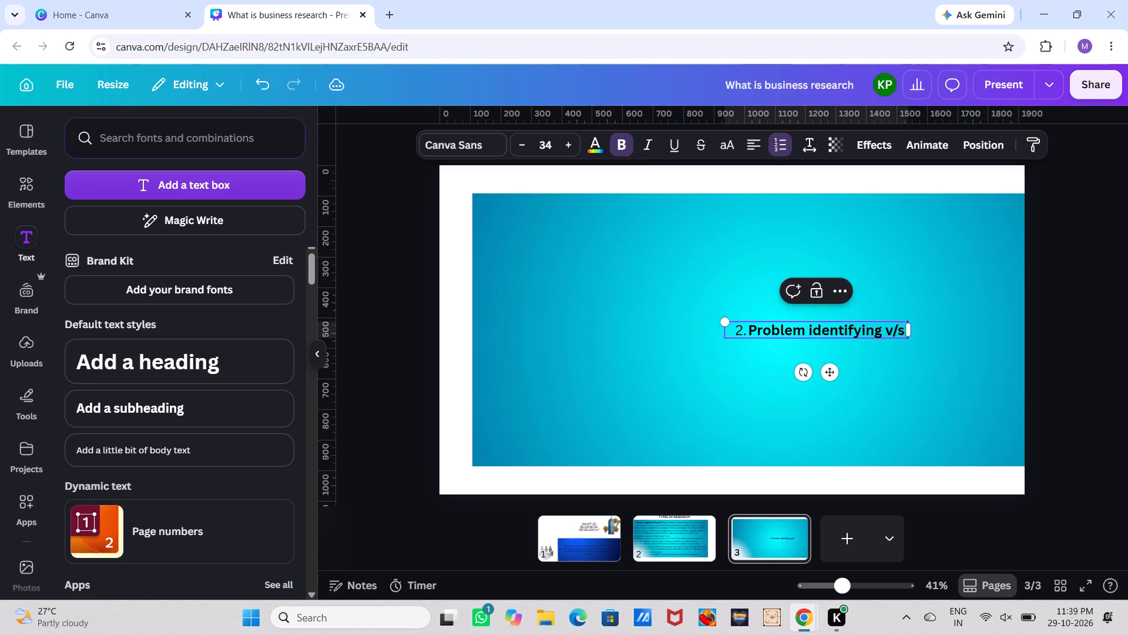
{"action": "type", "text": "problem solving"}
{"action": "key", "text": "space"}
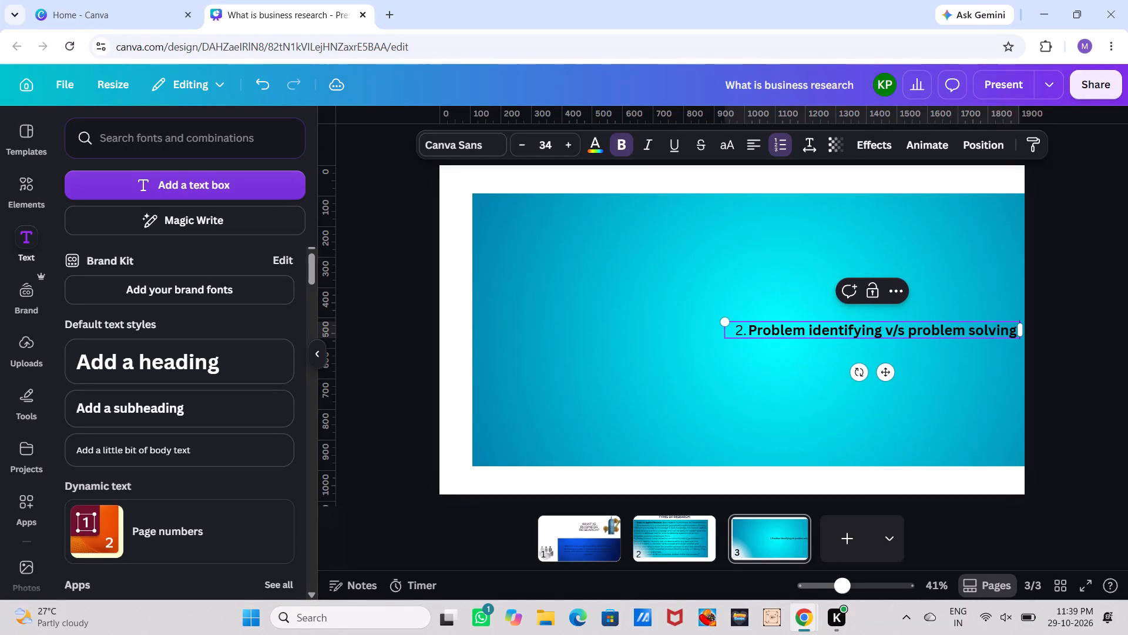
{"action": "type", "text": "research"}
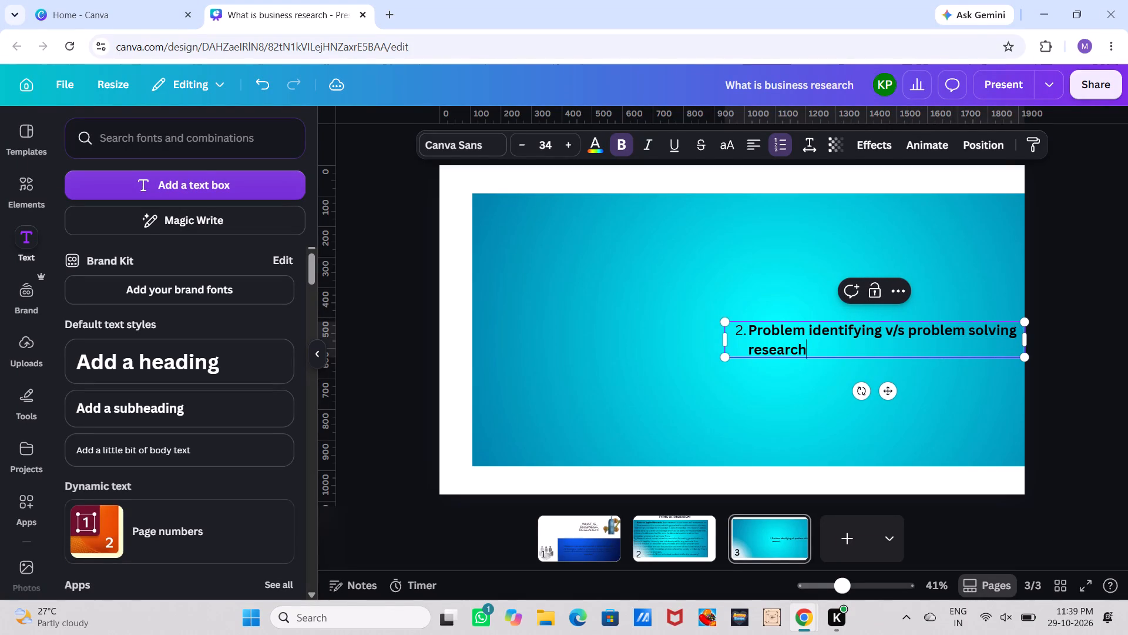
{"action": "key", "text": "shift+colon"}
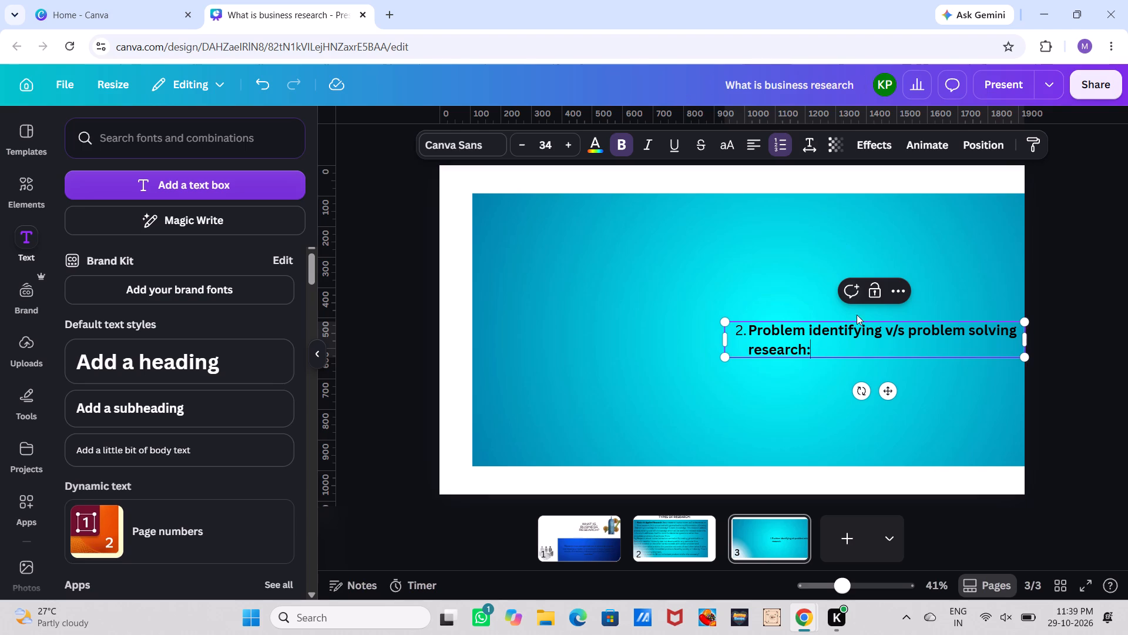
Move the heading text box to the top-left corner of the gradient image.
{"action": "left_click", "coordinate": [850, 359]}
{"action": "left_click_drag", "start_coordinate": [845, 344], "coordinate": [643, 241]}
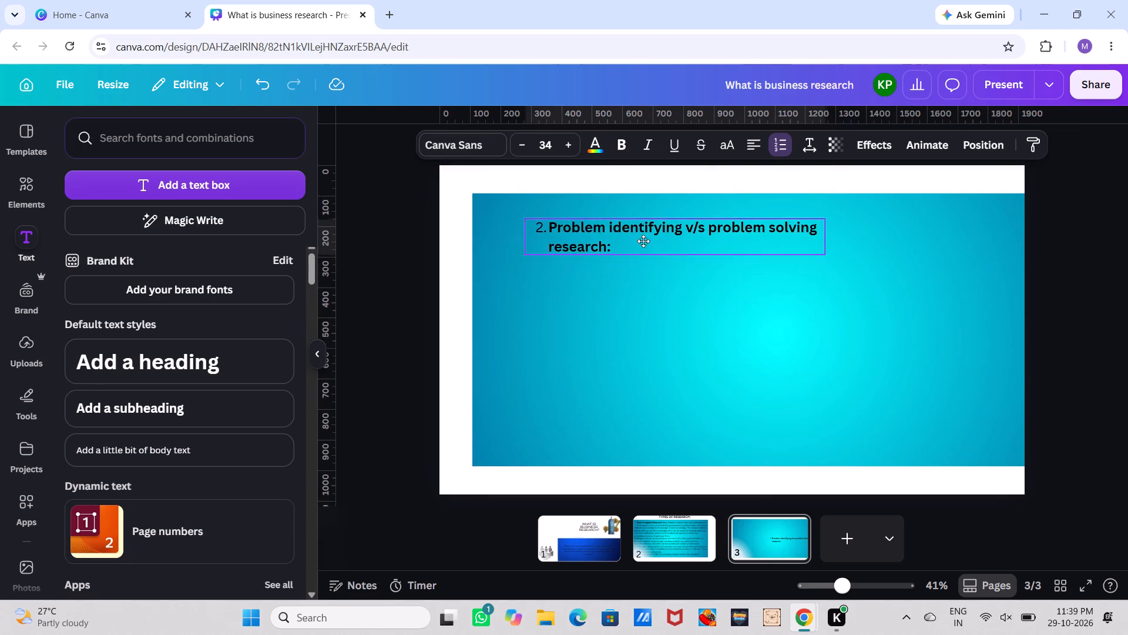
{"action": "left_click_drag", "start_coordinate": [643, 241], "coordinate": [601, 225]}
{"action": "left_click", "coordinate": [583, 229]}
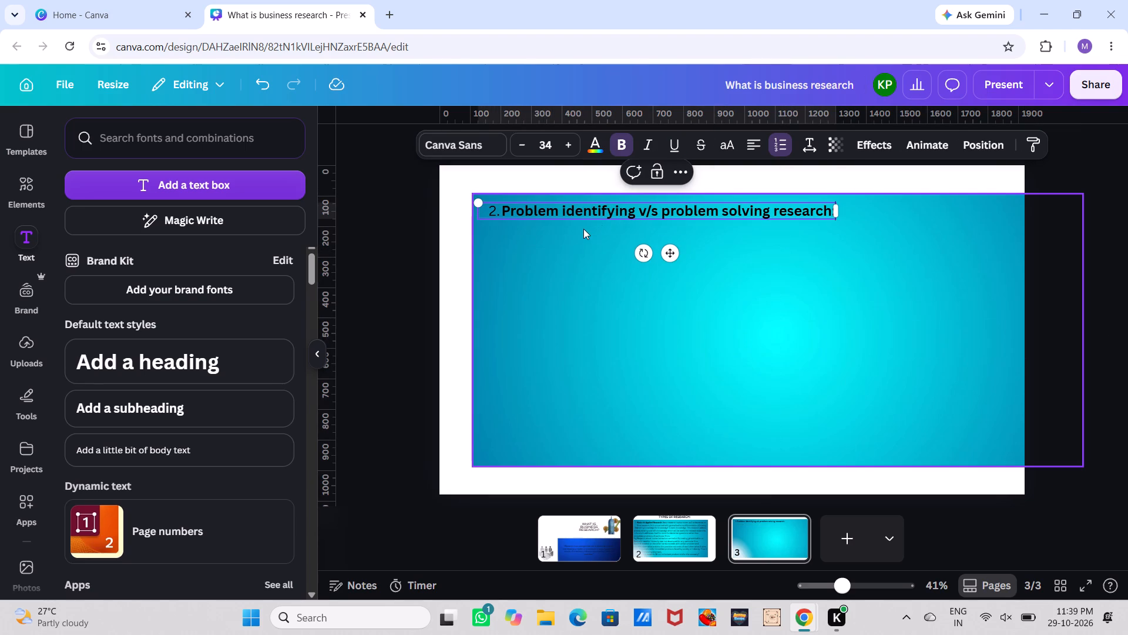
Add a space after the heading's colon and switch off bold for the text that follows.
{"action": "left_click", "coordinate": [788, 215]}
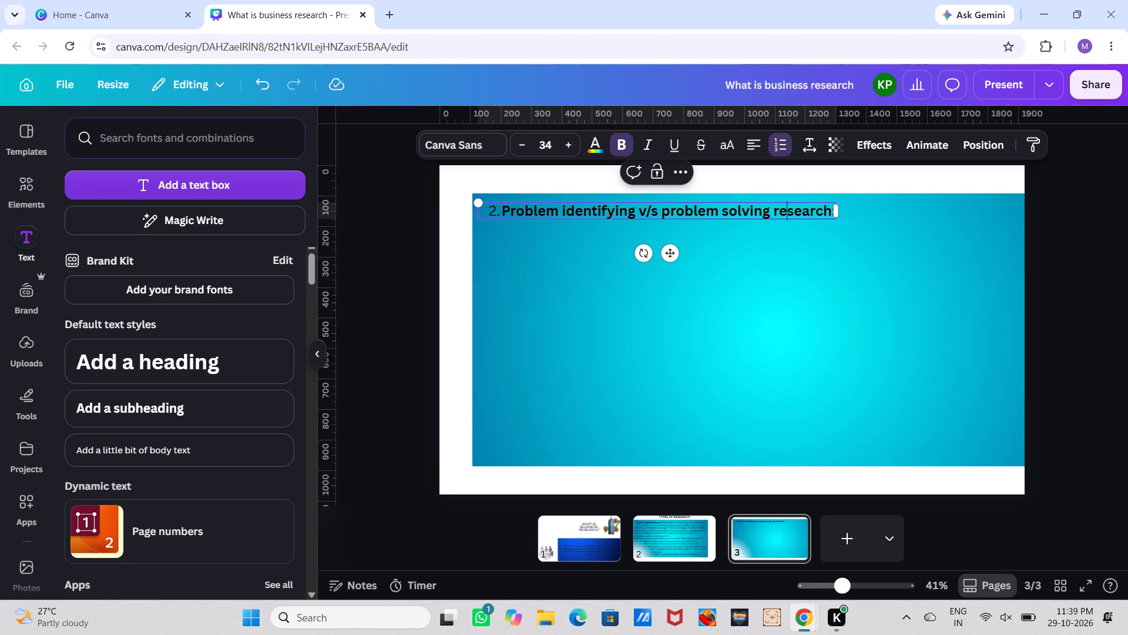
{"action": "key", "text": "Right"}
{"action": "key", "text": "Right"}
{"action": "key", "text": "Right"}
{"action": "key", "text": "Right"}
{"action": "key", "text": "Right"}
{"action": "key", "text": "Right"}
{"action": "key", "text": "Right"}
{"action": "key", "text": "Right"}
{"action": "key", "text": "space"}
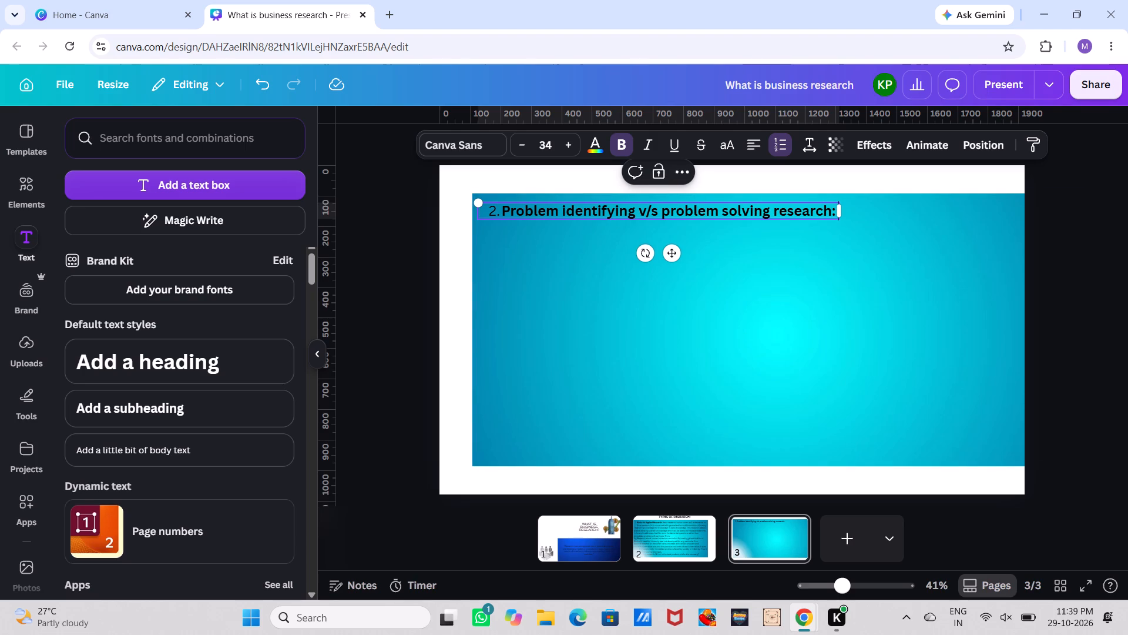
{"action": "type", "text": "An"}
{"action": "key", "text": "space"}
{"action": "key", "text": "BackSpace"}
{"action": "key", "text": "BackSpace"}
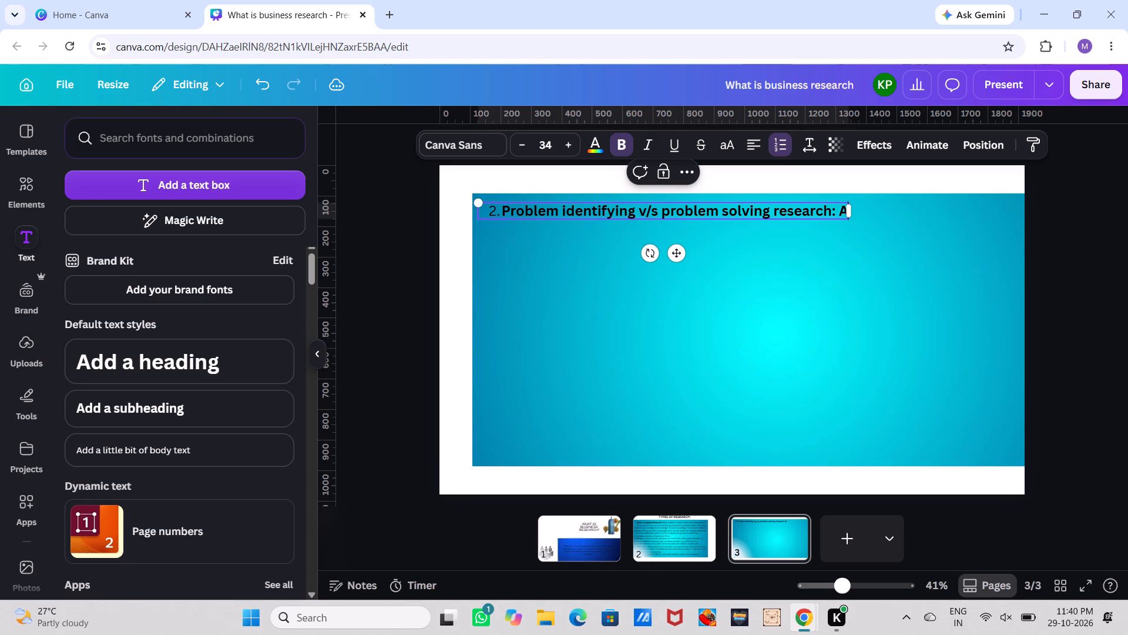
{"action": "key", "text": "BackSpace"}
{"action": "left_click", "coordinate": [632, 134]}
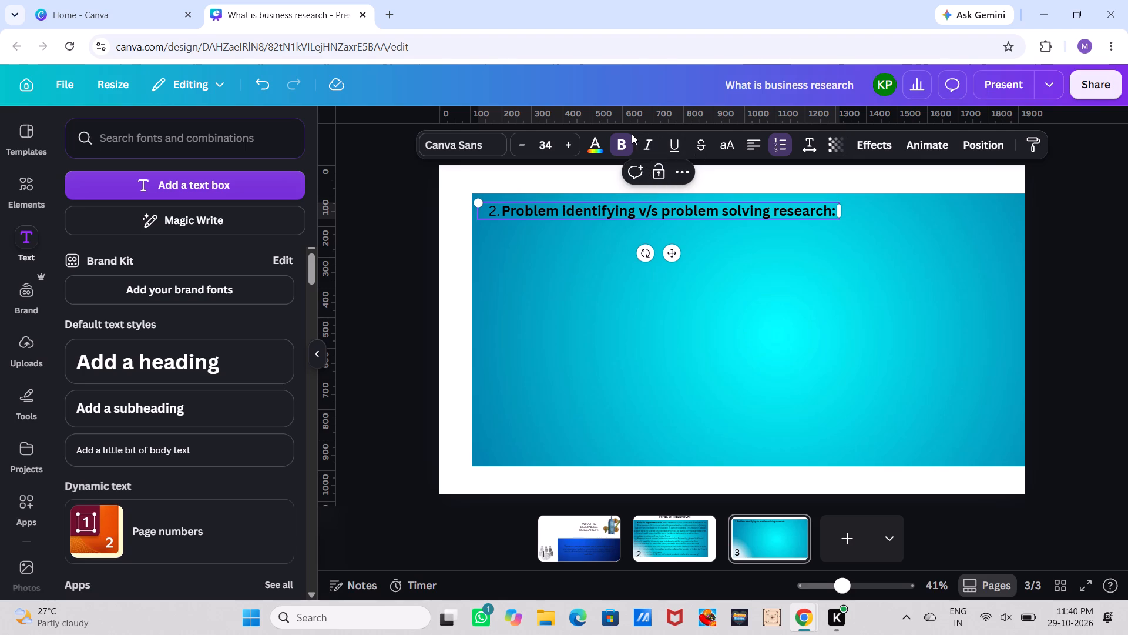
{"action": "left_click", "coordinate": [624, 145]}
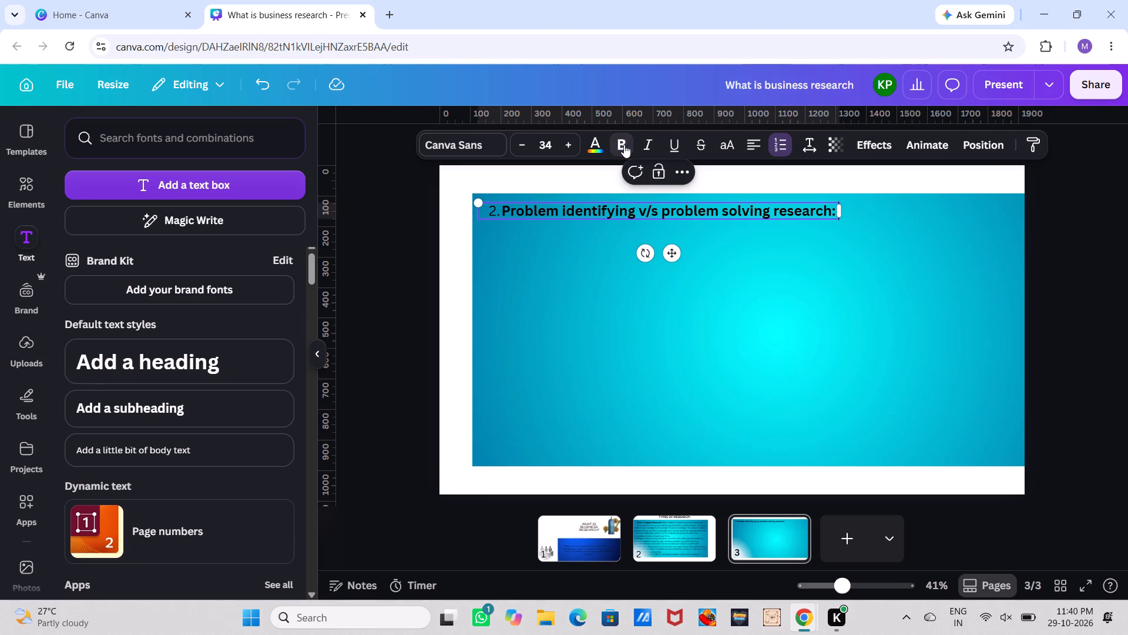
Begin the explanation after the heading with "An applied research is generally" in regular weight.
{"action": "type", "text": "AN"}
{"action": "key", "text": "space"}
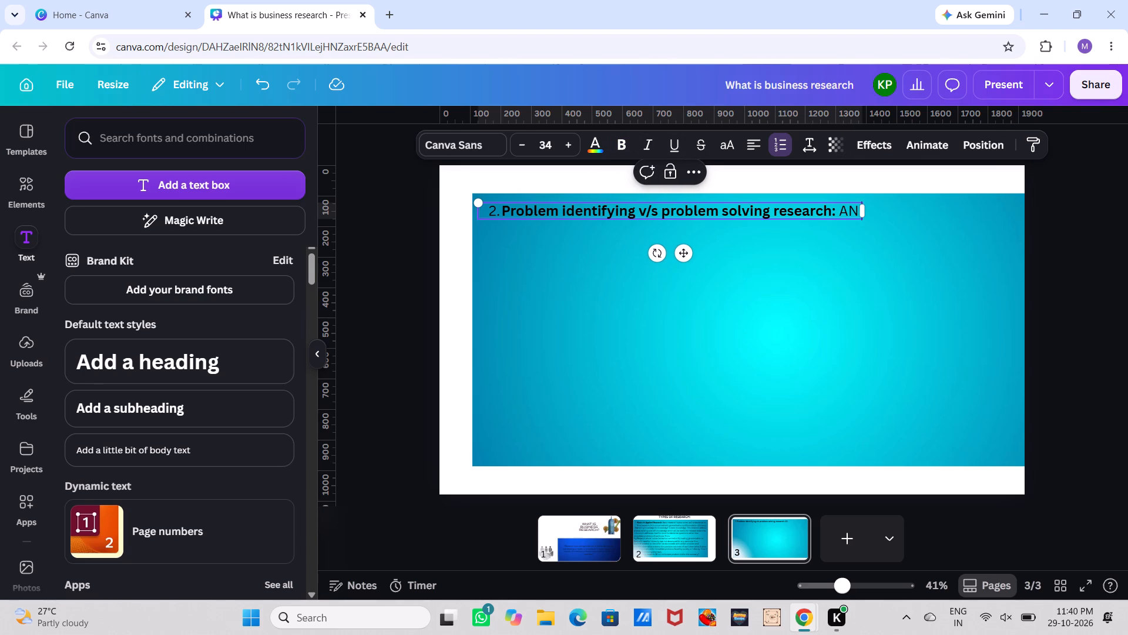
{"action": "key", "text": "BackSpace"}
{"action": "key", "text": "BackSpace"}
{"action": "type", "text": "n"}
{"action": "key", "text": "space"}
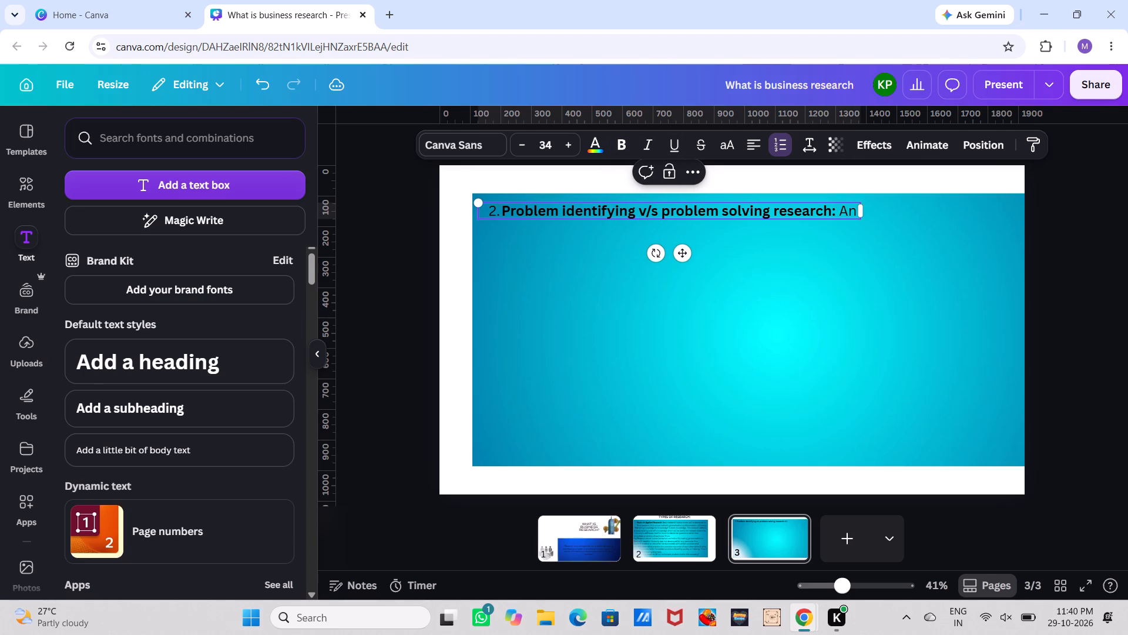
{"action": "type", "text": "applied"}
{"action": "key", "text": "space"}
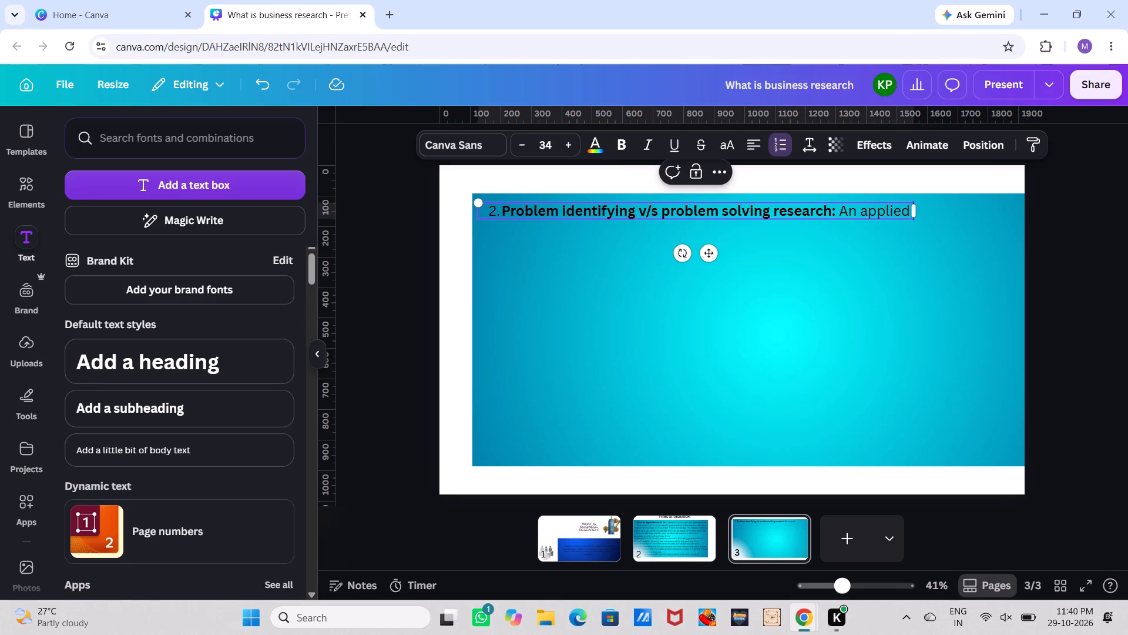
{"action": "type", "text": "research"}
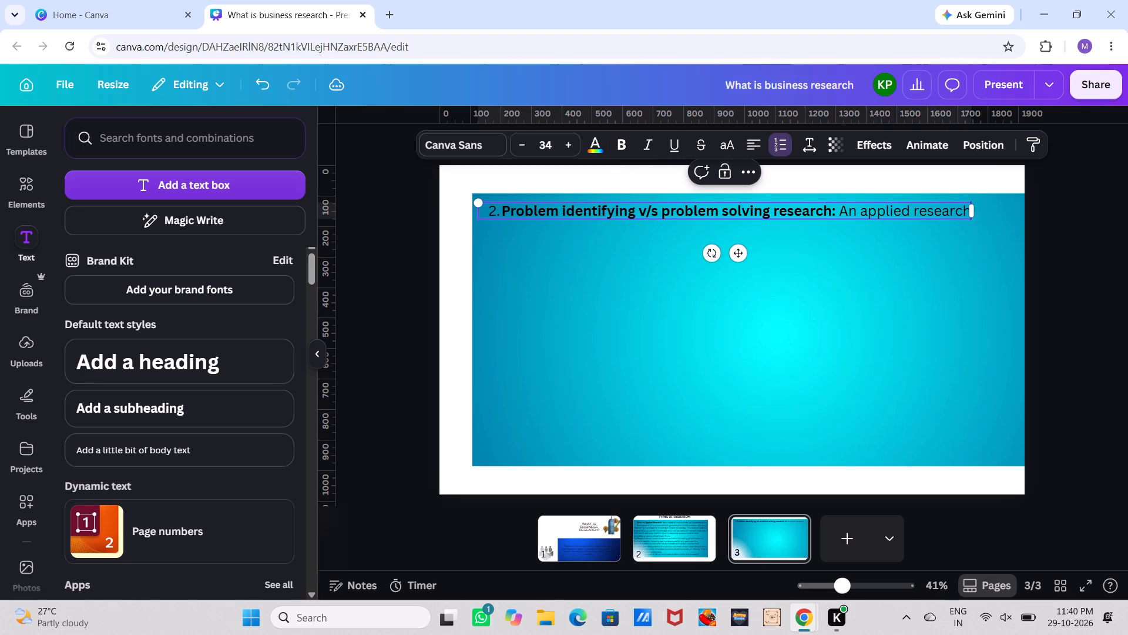
{"action": "key", "text": "space"}
{"action": "type", "text": "is genera"}
{"action": "type", "text": "lly"}
{"action": "key", "text": "space"}
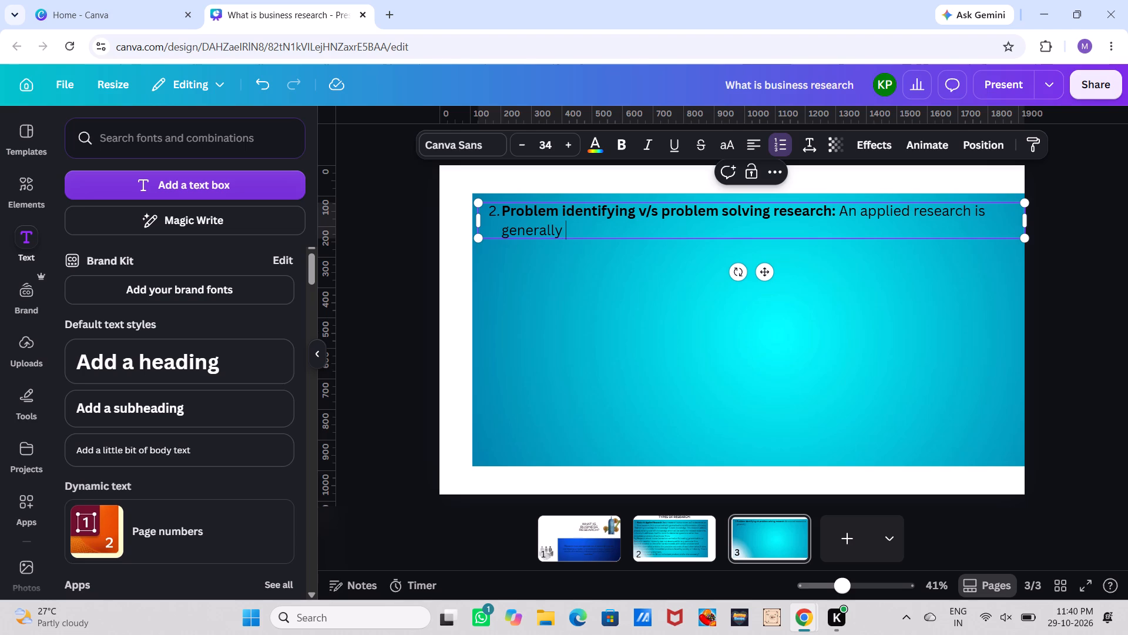
Complete the opening clause about applied research with "a problem solving research".
{"action": "type", "text": "a problem"}
{"action": "key", "text": "space"}
{"action": "type", "text": "solving"}
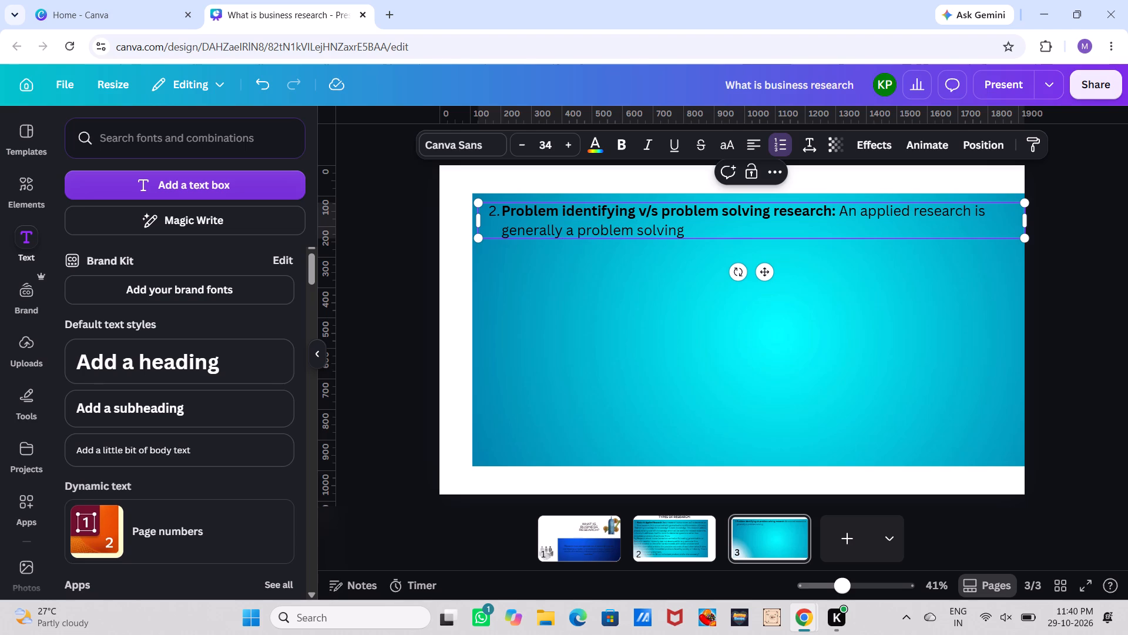
{"action": "key", "text": "space"}
{"action": "type", "text": "research"}
{"action": "key", "text": "space"}
Continue the sentence with "and exploratory research is generally a problem identifying research".
{"action": "type", "text": "and"}
{"action": "key", "text": "space"}
{"action": "type", "text": "expla"}
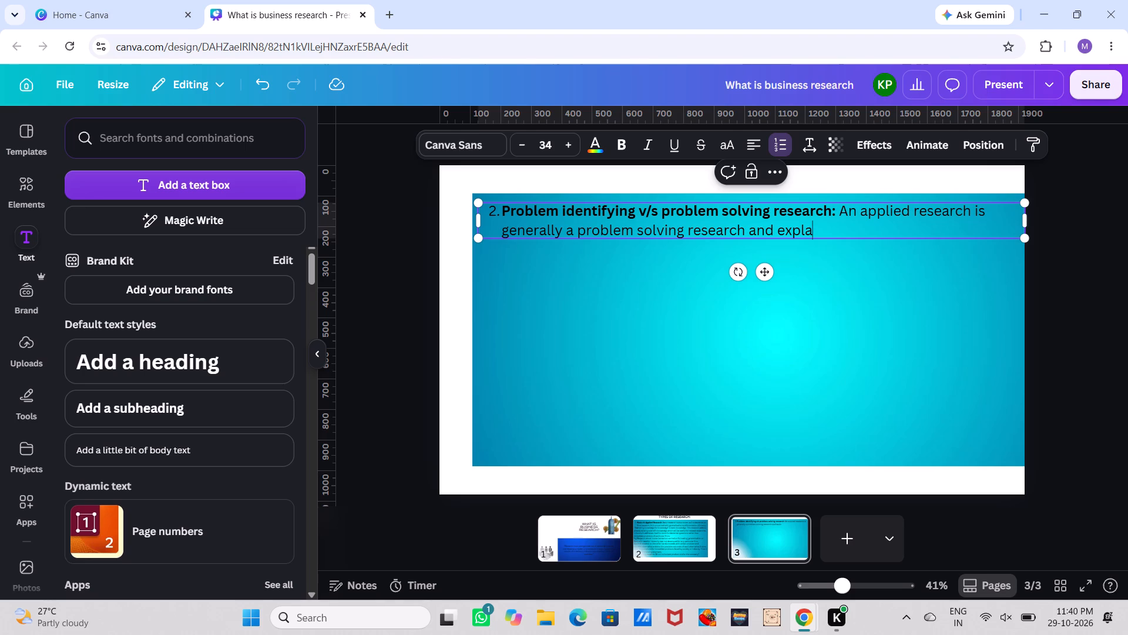
{"action": "key", "text": "equal"}
{"action": "key", "text": "BackSpace"}
{"action": "key", "text": "BackSpace"}
{"action": "key", "text": "BackSpace"}
{"action": "type", "text": "loratory"}
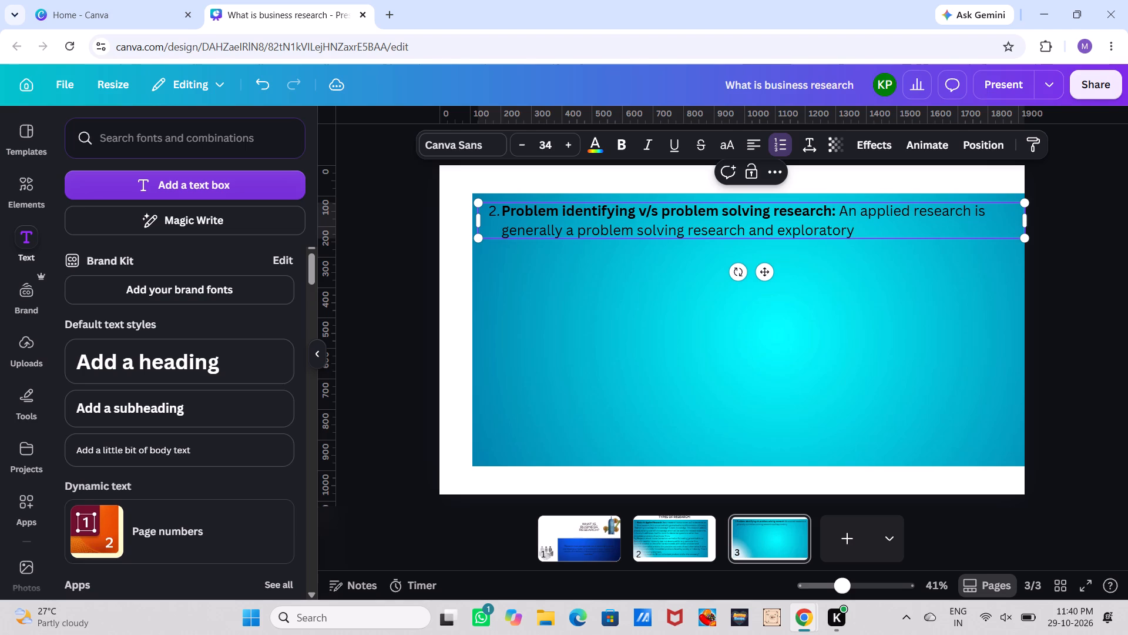
{"action": "key", "text": "space"}
{"action": "type", "text": "research"}
{"action": "key", "text": "space"}
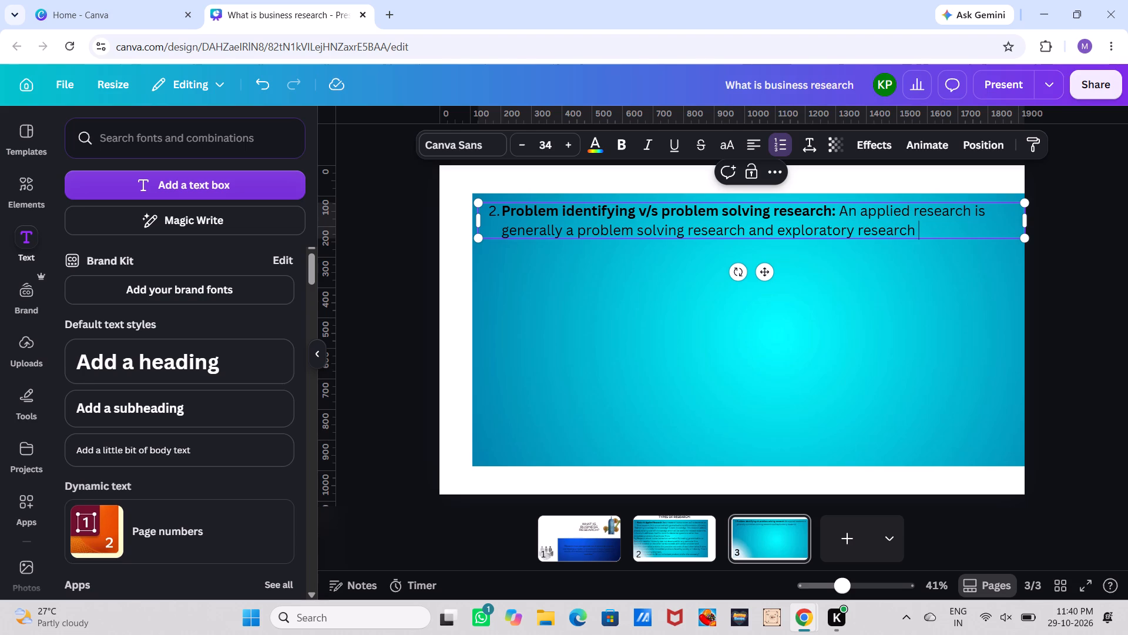
{"action": "type", "text": "is genera"}
{"action": "type", "text": "ll"}
{"action": "type", "text": "y a"}
{"action": "key", "text": "space"}
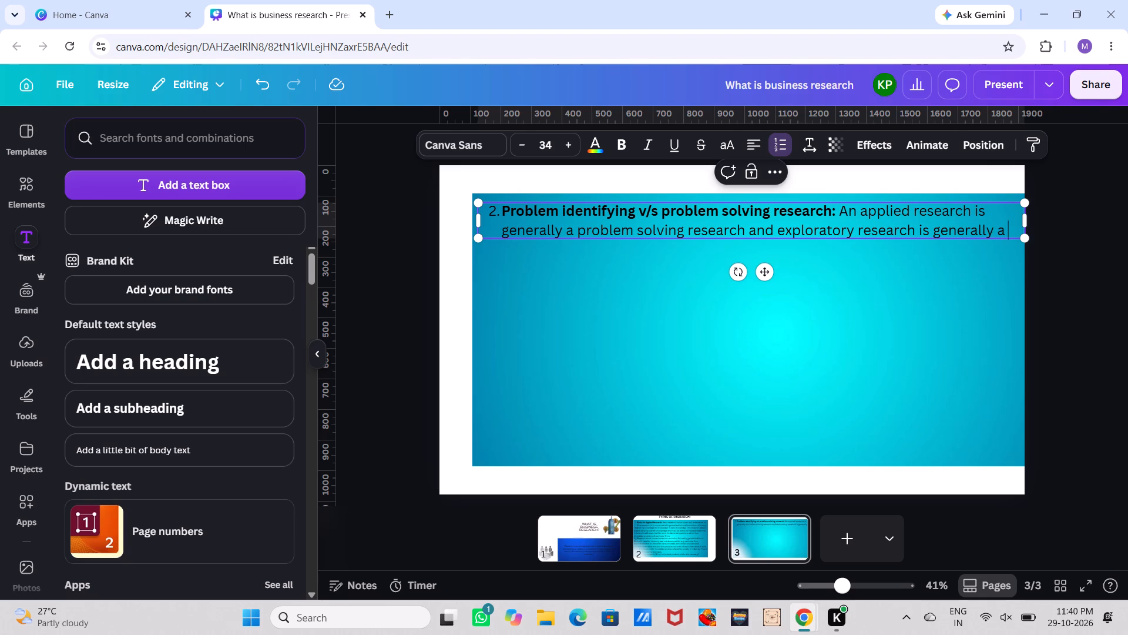
{"action": "type", "text": "problem"}
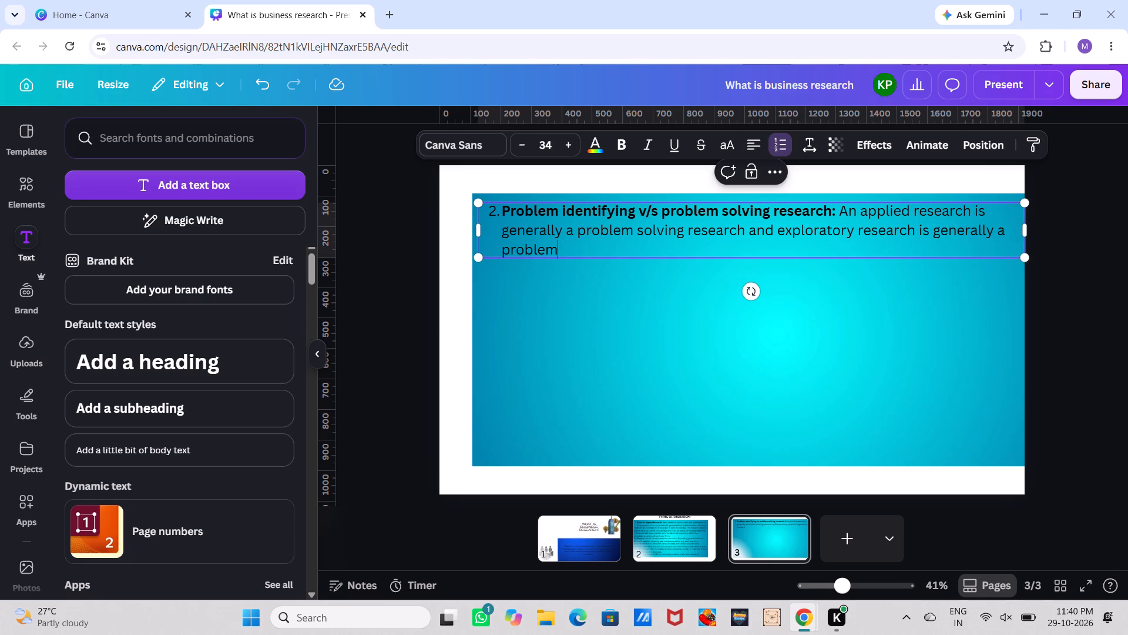
{"action": "key", "text": "space"}
{"action": "type", "text": "identif"}
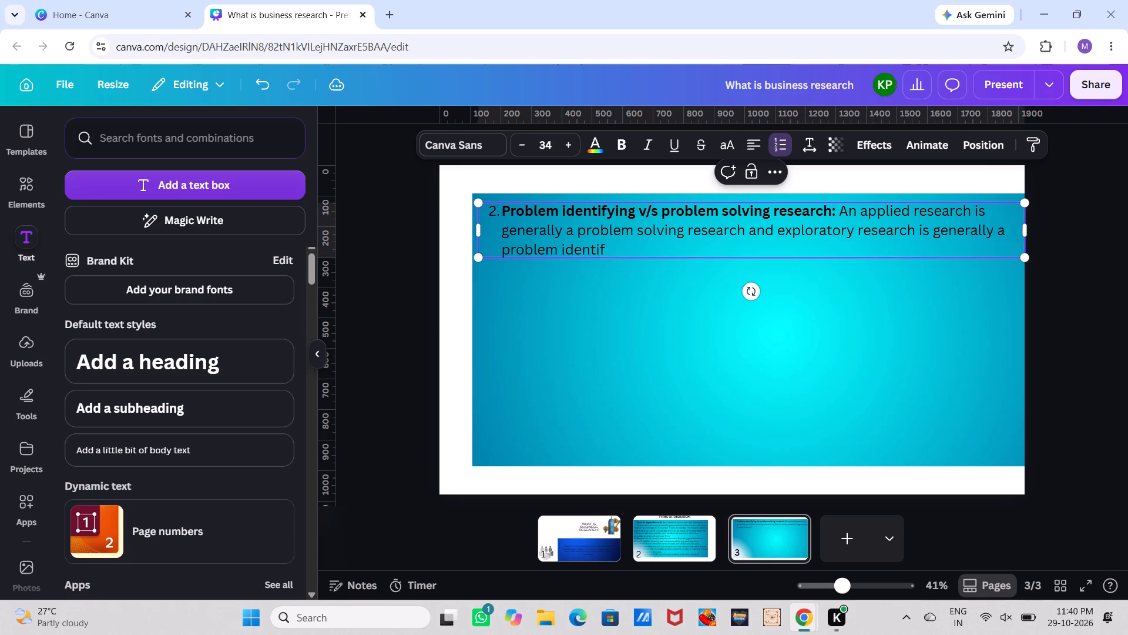
{"action": "type", "text": "ying research"}
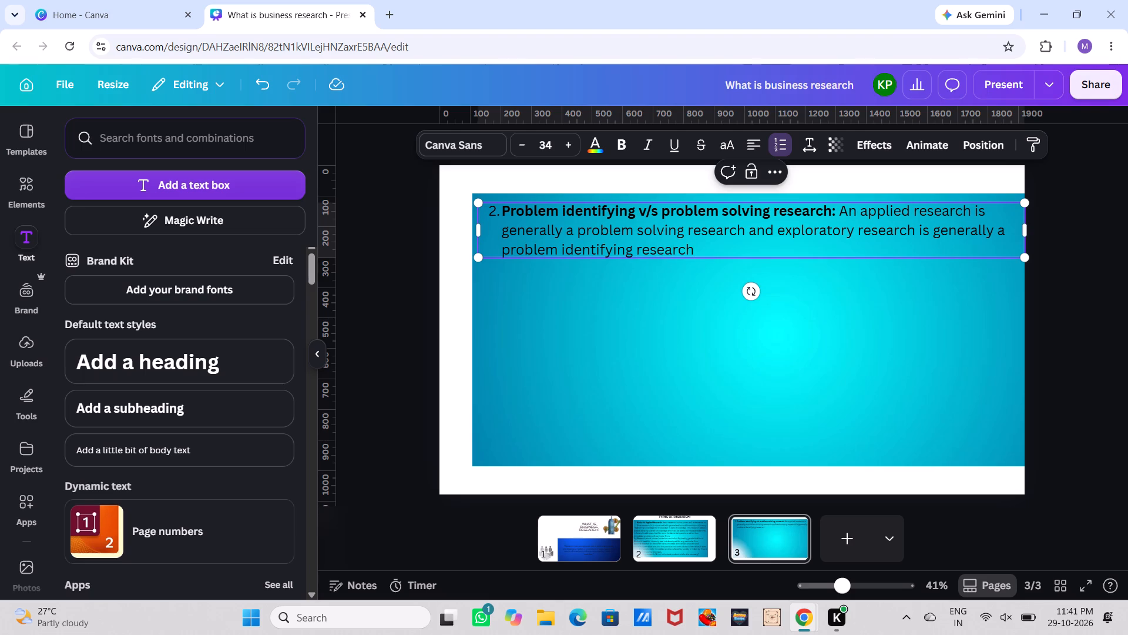
End the sentence with a period and add "When the researcher is not aware of possible reason for particular problem".
{"action": "type", "text": ". When"}
{"action": "key", "text": "space"}
{"action": "type", "text": "the"}
{"action": "key", "text": "space"}
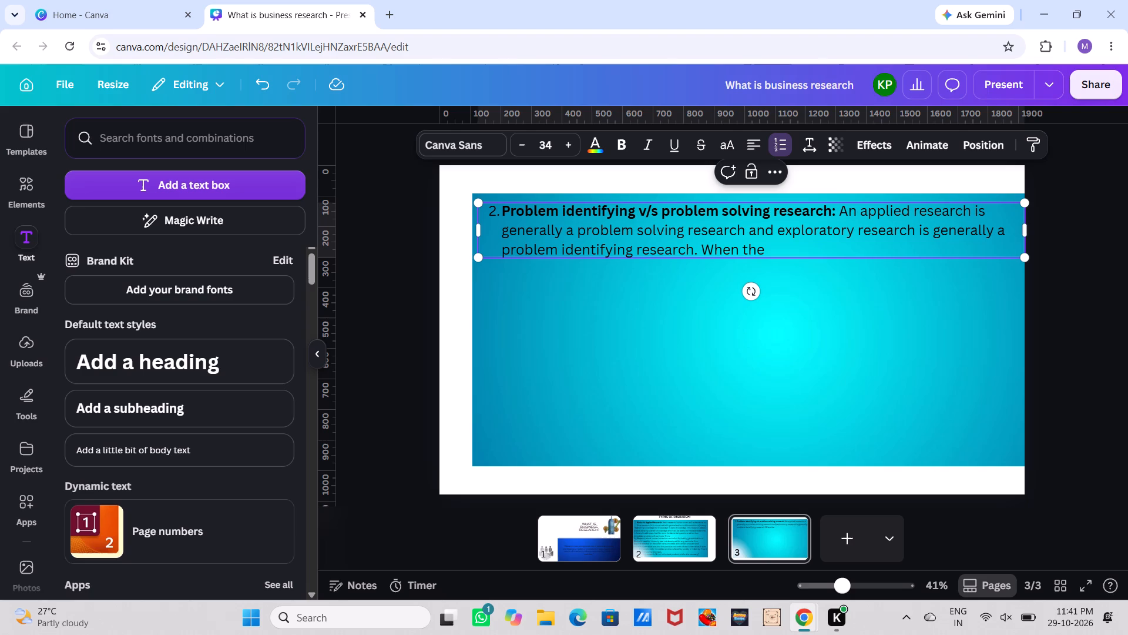
{"action": "type", "text": "researcher is not"}
{"action": "key", "text": "space"}
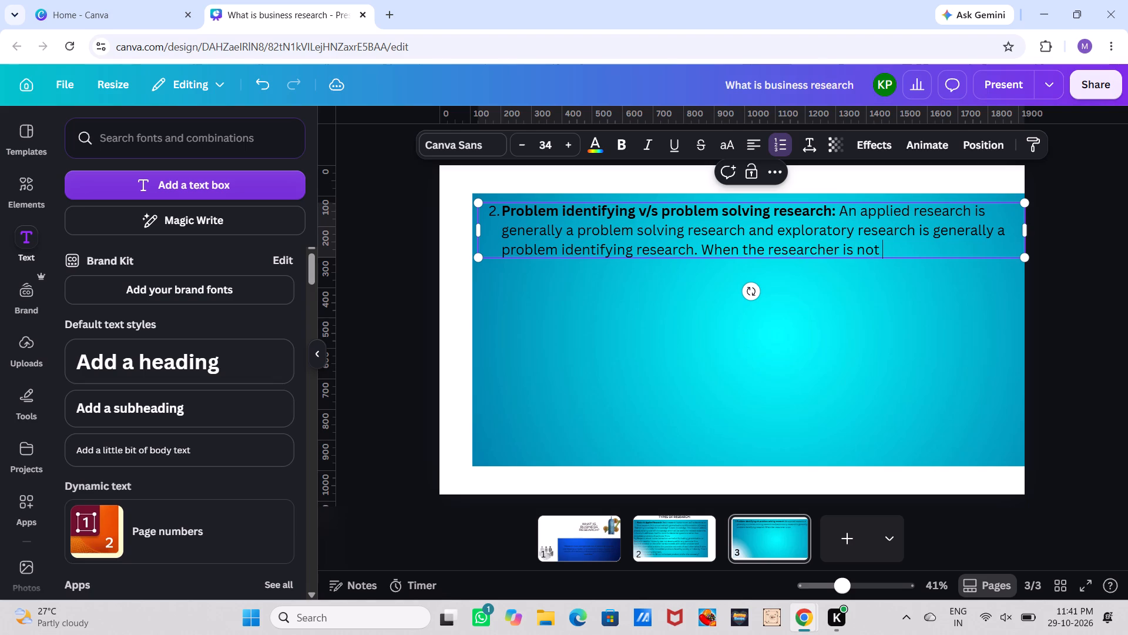
{"action": "type", "text": "aware"}
{"action": "key", "text": "space"}
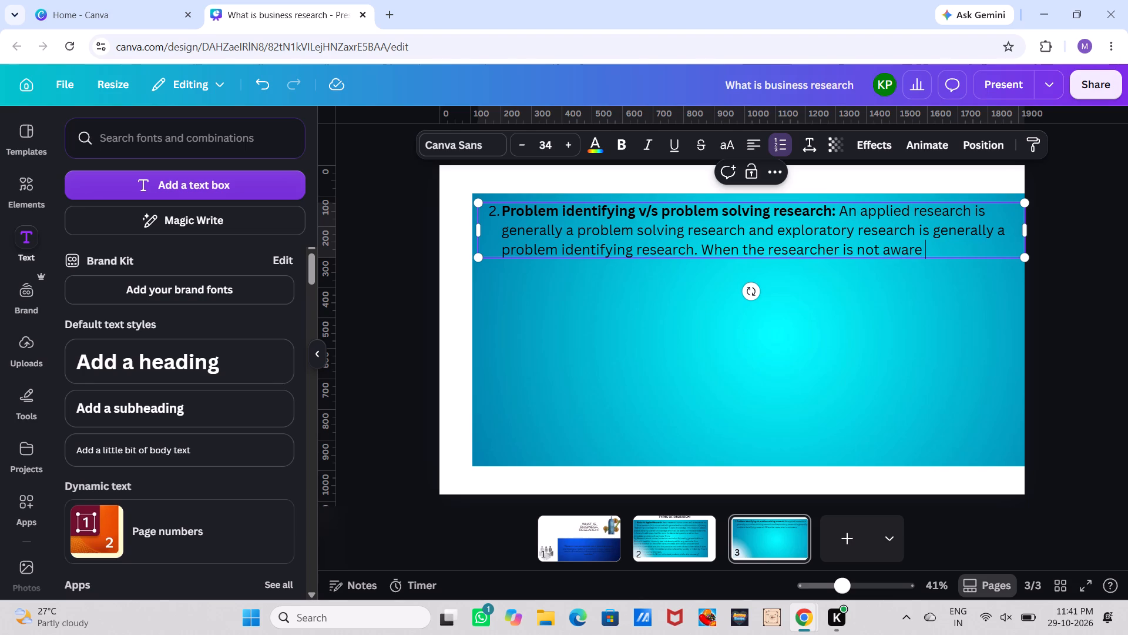
{"action": "type", "text": "of possible"}
{"action": "key", "text": "space"}
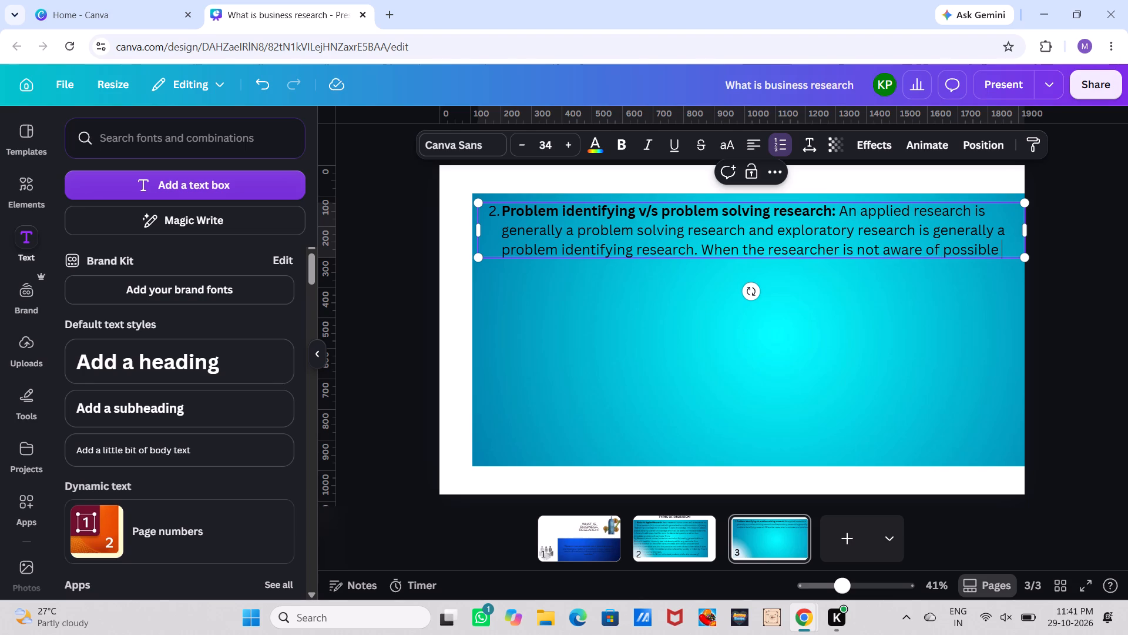
{"action": "type", "text": "reason"}
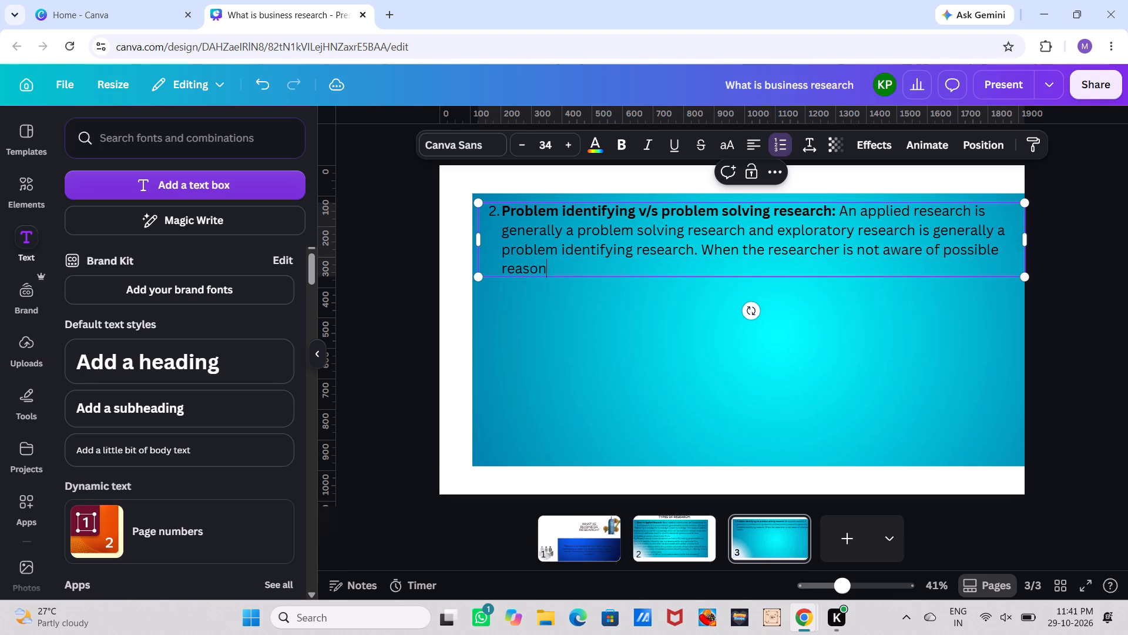
{"action": "key", "text": "space"}
{"action": "type", "text": "for particular"}
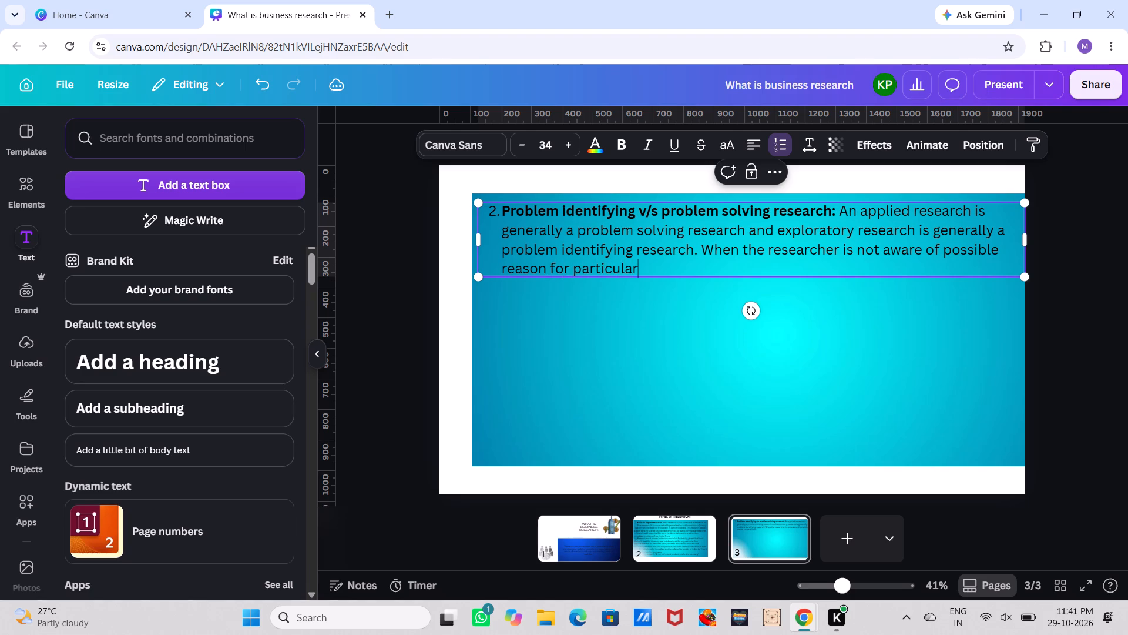
{"action": "key", "text": "space"}
{"action": "type", "text": "problwm"}
{"action": "key", "text": "BackSpace"}
{"action": "key", "text": "BackSpace"}
{"action": "key", "text": "BackSpace"}
{"action": "type", "text": "le,"}
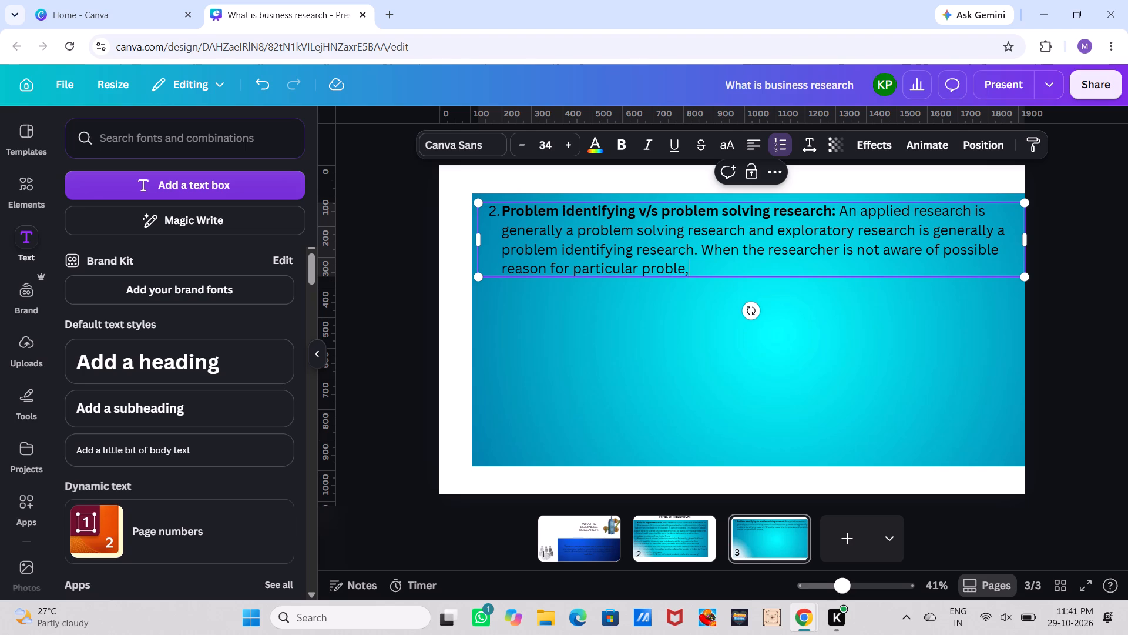
{"action": "key", "text": "BackSpace"}
{"action": "key", "text": "m"}
{"action": "key", "text": "space"}
Finish the second sentence with "he conducts problem identifying research.".
{"action": "type", "text": "he v"}
{"action": "key", "text": "BackSpace"}
{"action": "type", "text": "cp"}
{"action": "key", "text": "BackSpace"}
{"action": "type", "text": "onducts"}
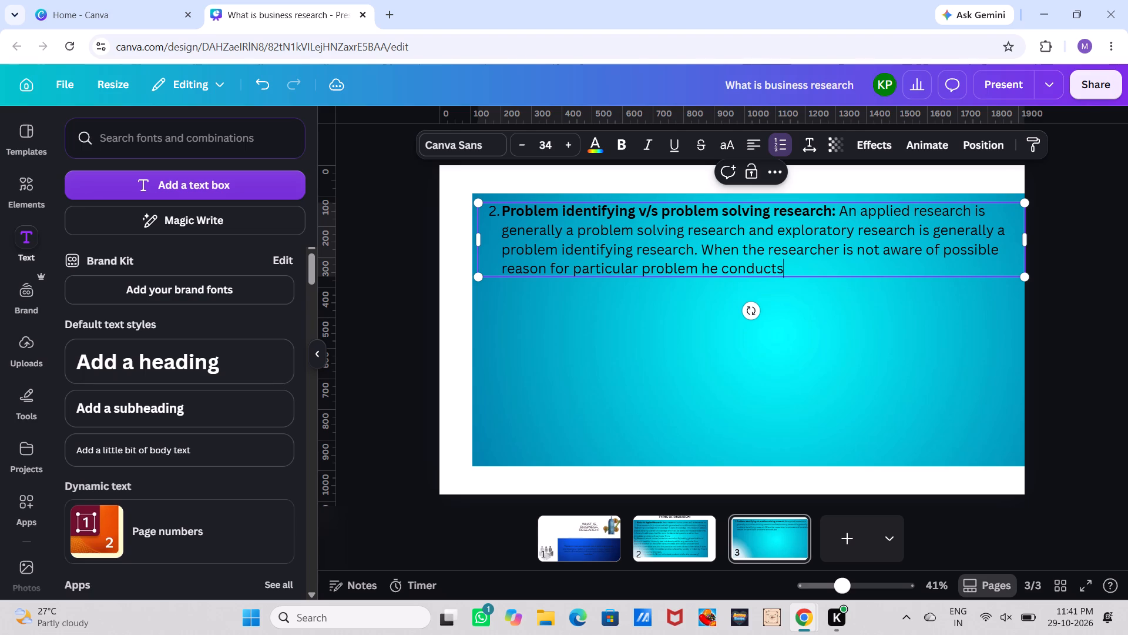
{"action": "key", "text": "space"}
{"action": "type", "text": "problem"}
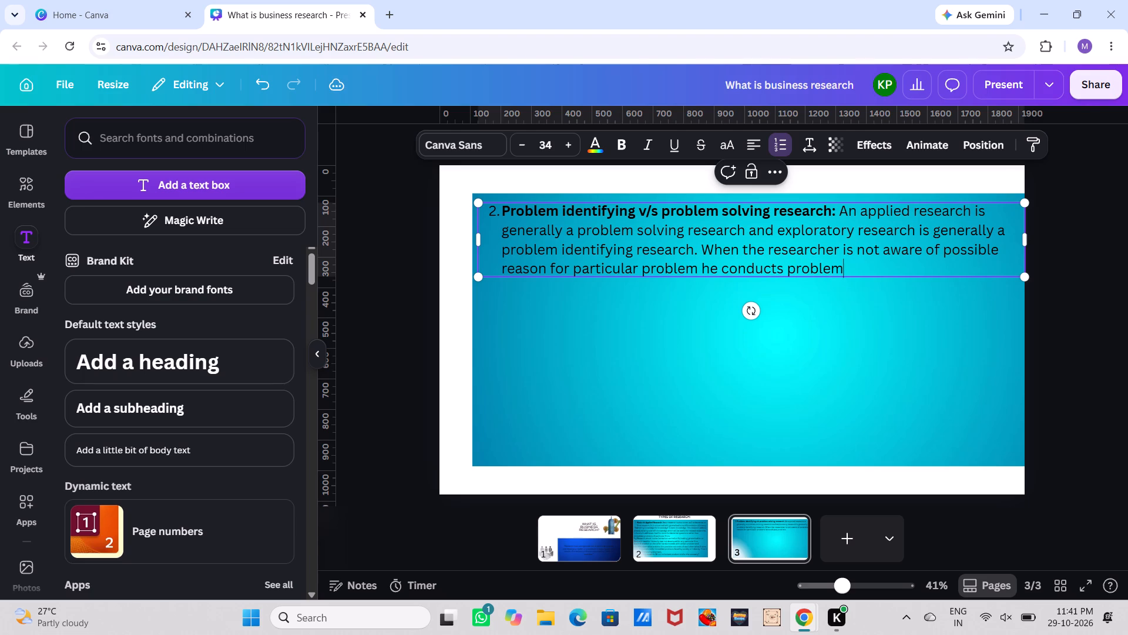
{"action": "key", "text": "space"}
{"action": "type", "text": "identifying resesrch"}
{"action": "key", "text": "BackSpace"}
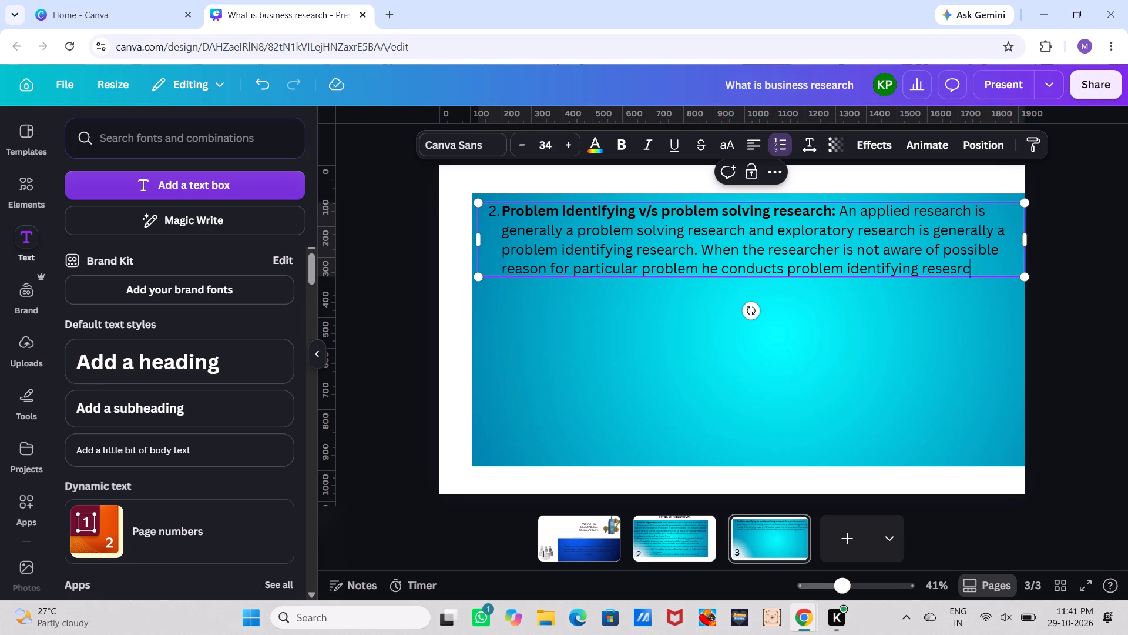
{"action": "key", "text": "BackSpace"}
{"action": "key", "text": "BackSpace"}
{"action": "key", "text": "BackSpace"}
{"action": "type", "text": "arch"}
{"action": "key", "text": "period"}
Add an unnumbered line below item 2 reading "E.g Sales decreased in last 6 months".
{"action": "key", "text": "Return"}
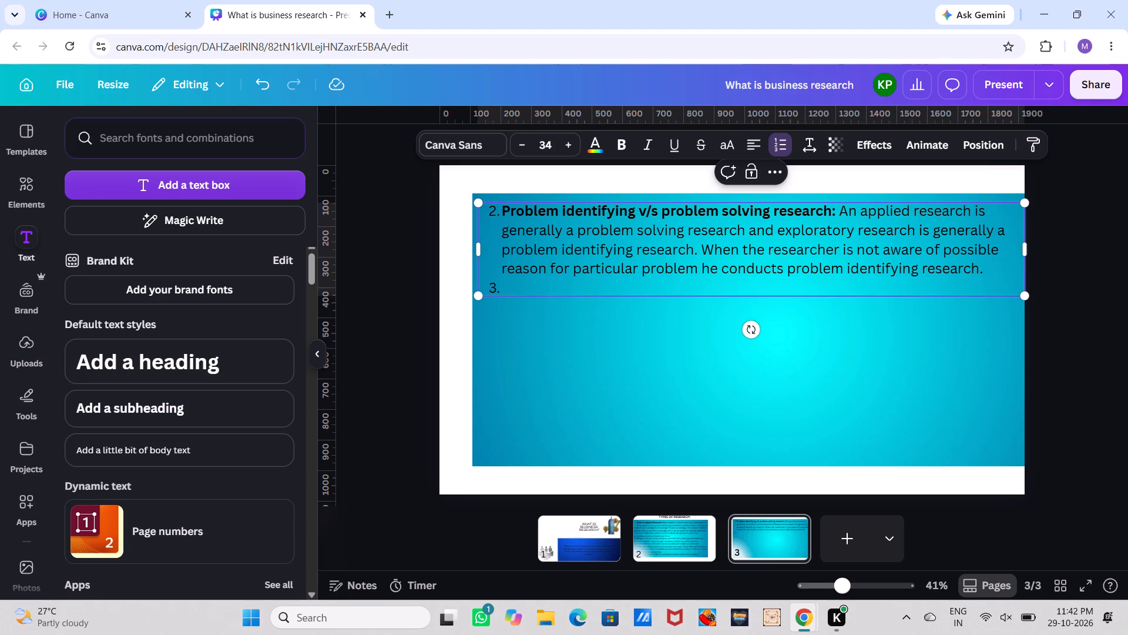
{"action": "key", "text": "BackSpace"}
{"action": "key", "text": "shift+e"}
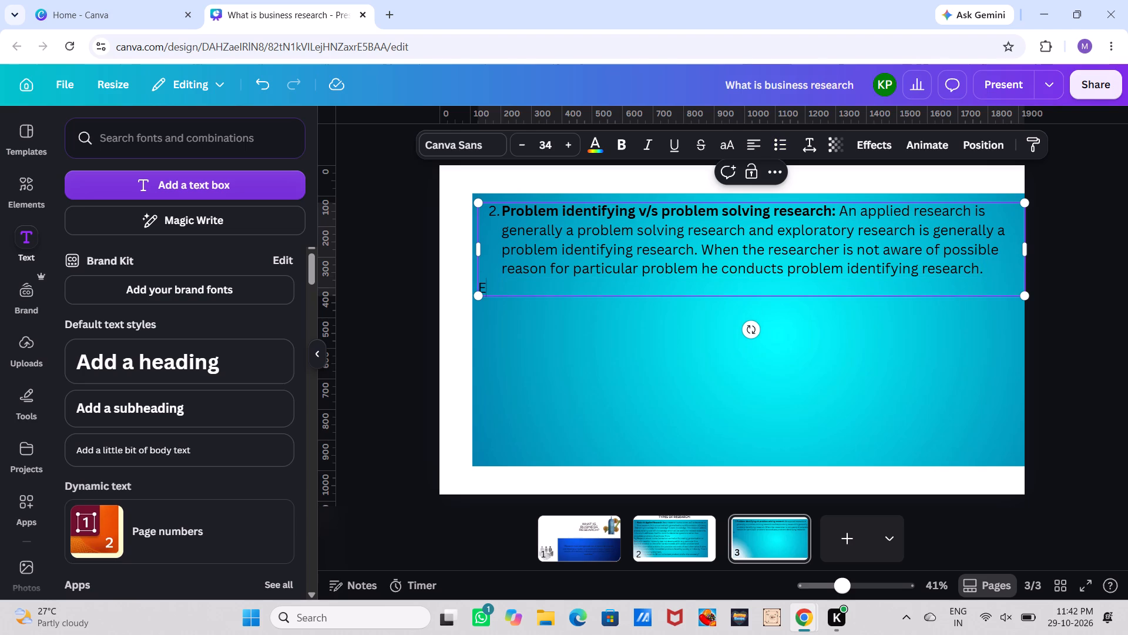
{"action": "type", "text": ".g"}
{"action": "key", "text": "space"}
{"action": "type", "text": "Sales decreased"}
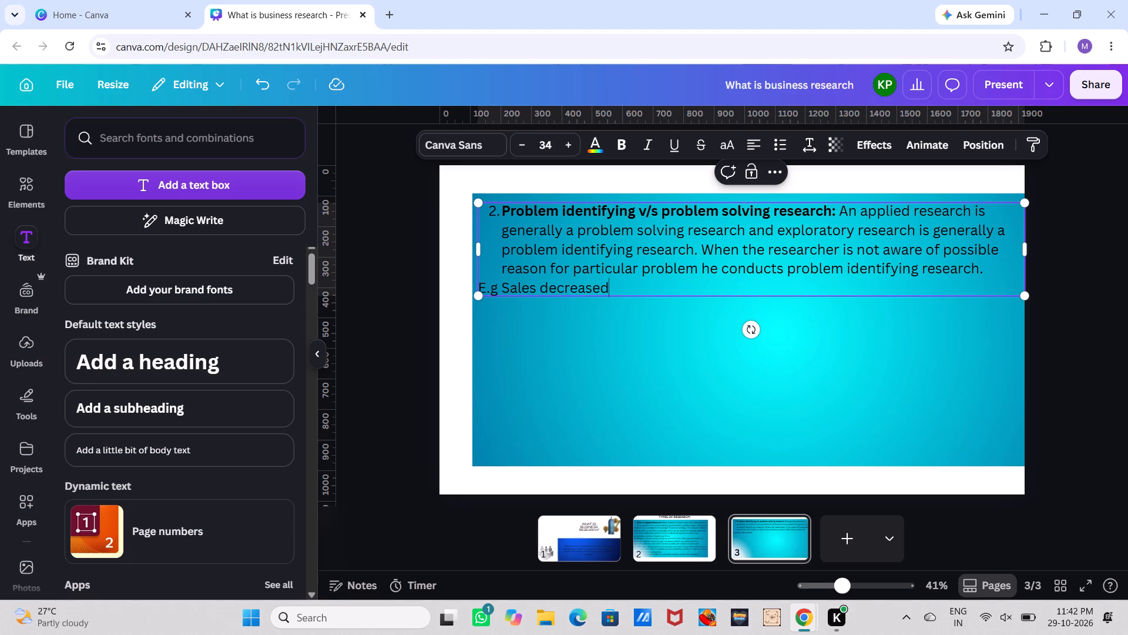
{"action": "key", "text": "space"}
{"action": "type", "text": "in last"}
{"action": "key", "text": "space"}
{"action": "type", "text": "6 month"}
{"action": "key", "text": "s"}
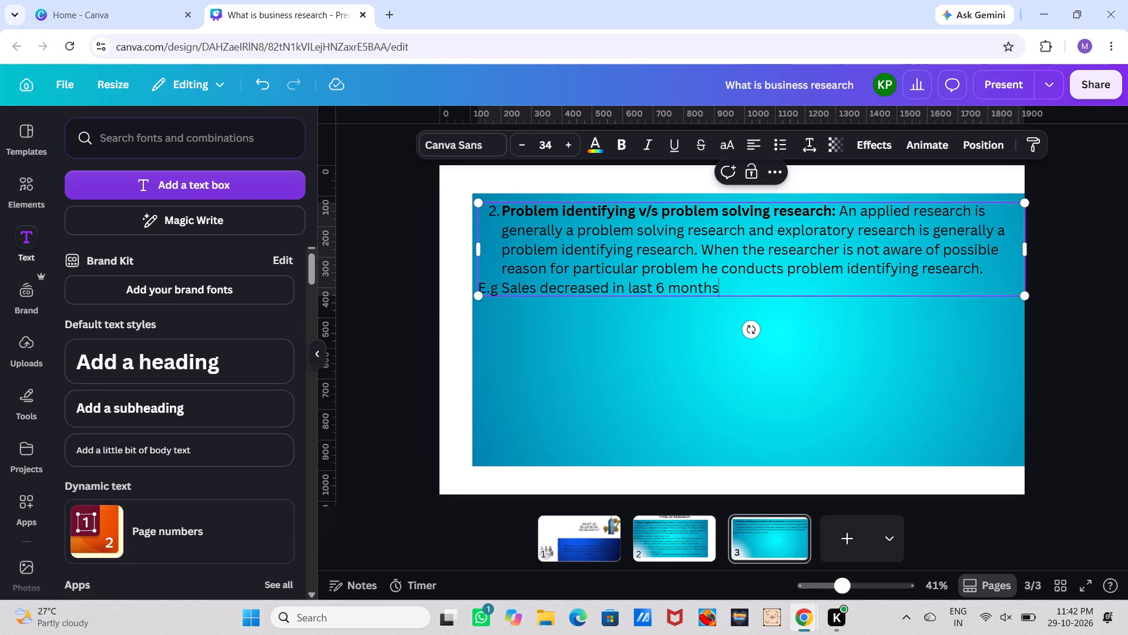
Below the sales example, add a line reading "Here the possible reasons can be poor quality, price hike".
{"action": "key", "text": "Return"}
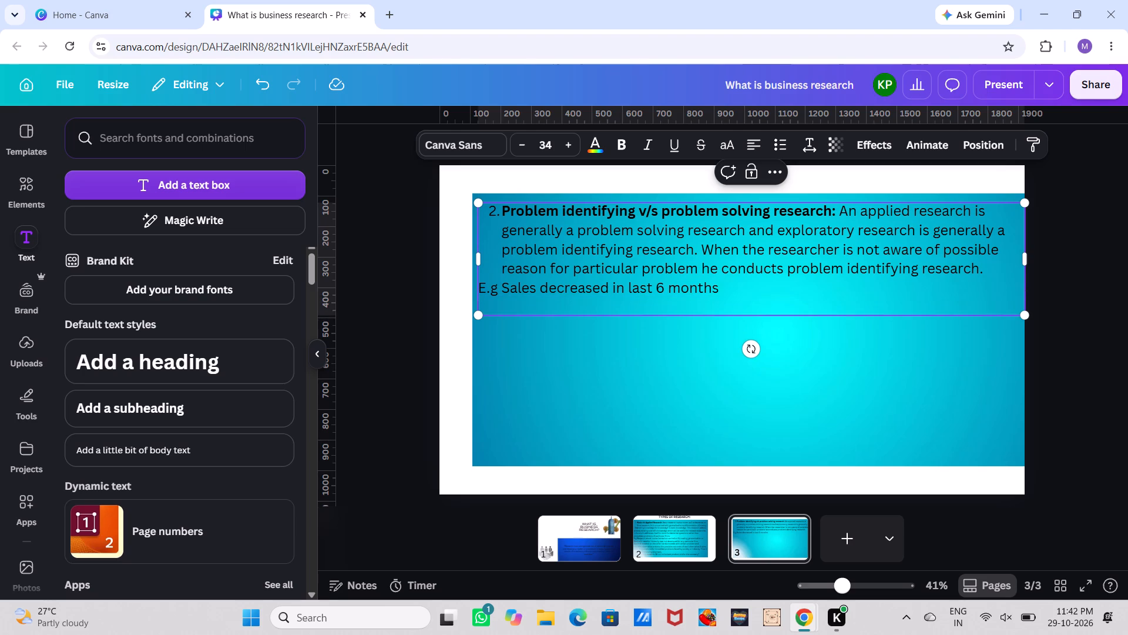
{"action": "type", "text": "Here the posss"}
{"action": "key", "text": "BackSpace"}
{"action": "type", "text": "ible rea"}
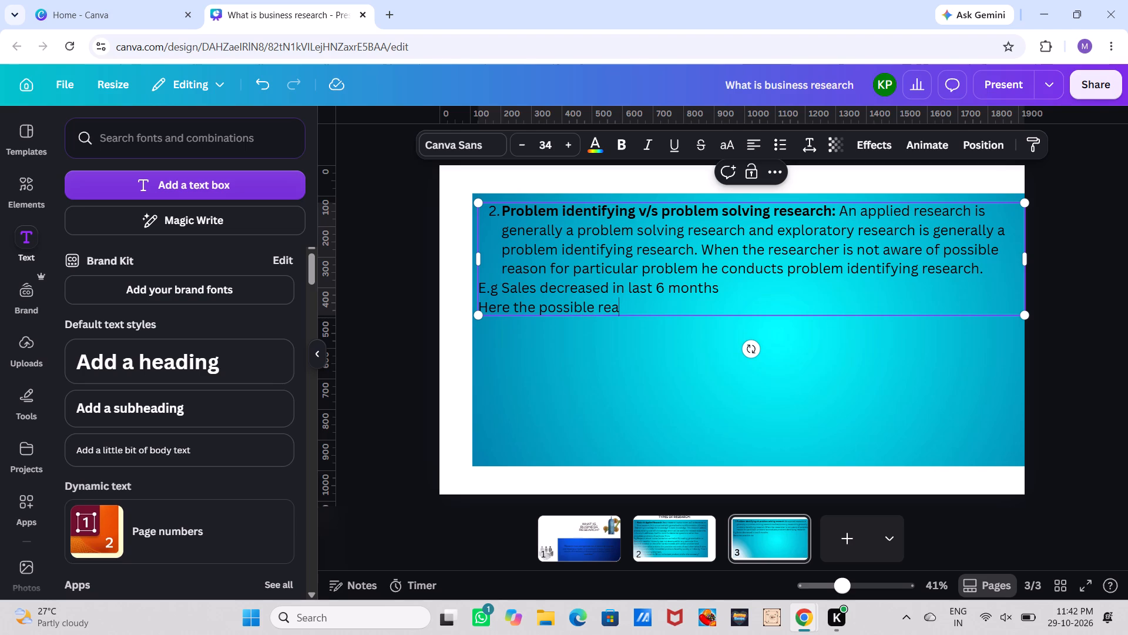
{"action": "type", "text": "sons can be"}
{"action": "key", "text": "space"}
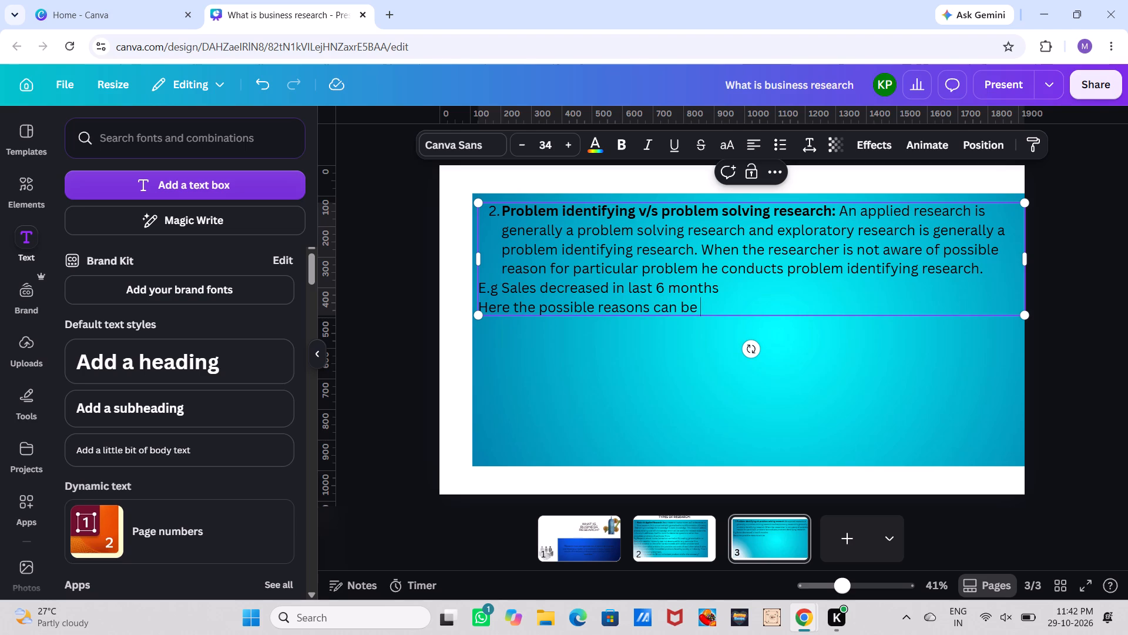
{"action": "key", "text": "o"}
{"action": "key", "text": "BackSpace"}
{"action": "type", "text": "poo"}
{"action": "type", "text": "r"}
{"action": "key", "text": "space"}
{"action": "type", "text": "quality, price hike"}
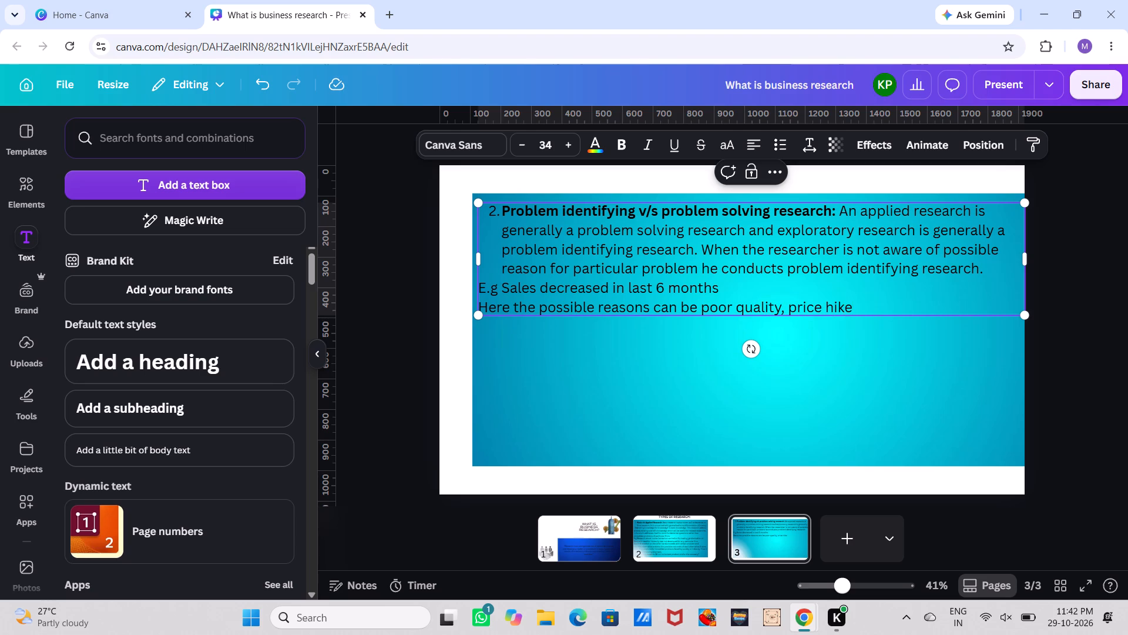
Complete the list of reasons with ", inefficient sales person, ineffective promotion, etc.".
{"action": "type", "text": ", ine"}
{"action": "type", "text": "fficient"}
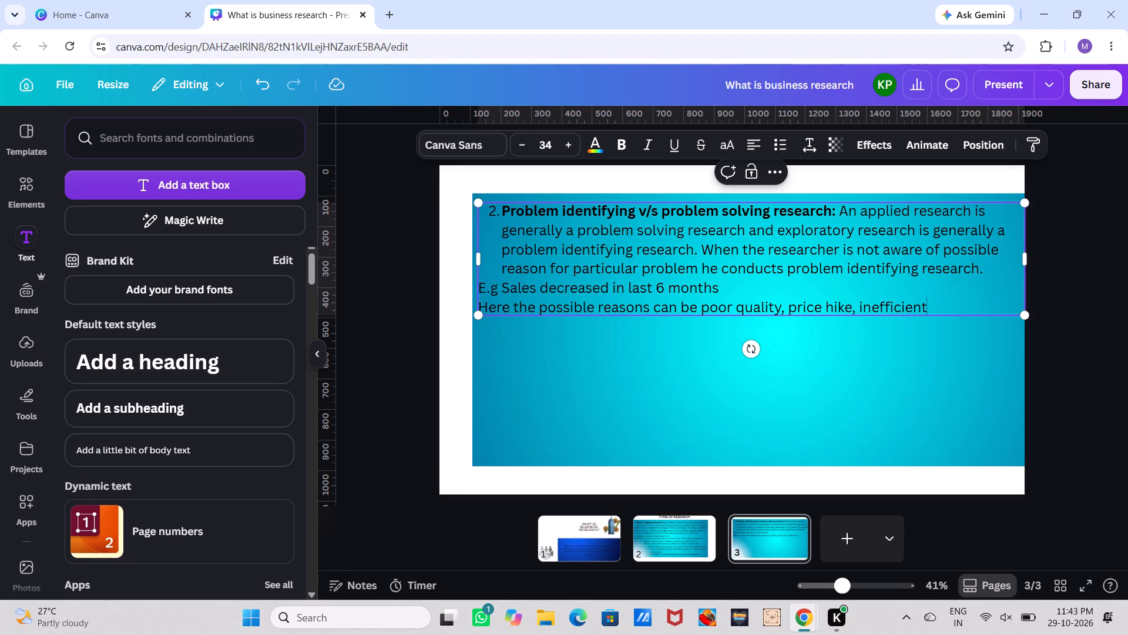
{"action": "key", "text": "space"}
{"action": "type", "text": "sales person"}
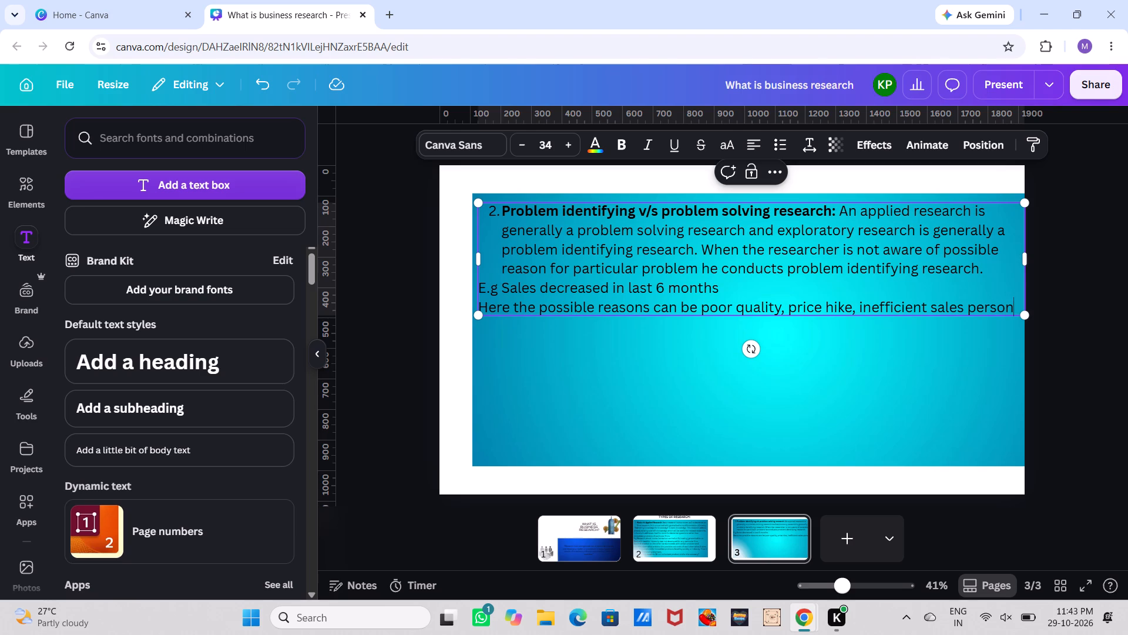
{"action": "key", "text": "comma"}
{"action": "key", "text": "space"}
{"action": "type", "text": "ine"}
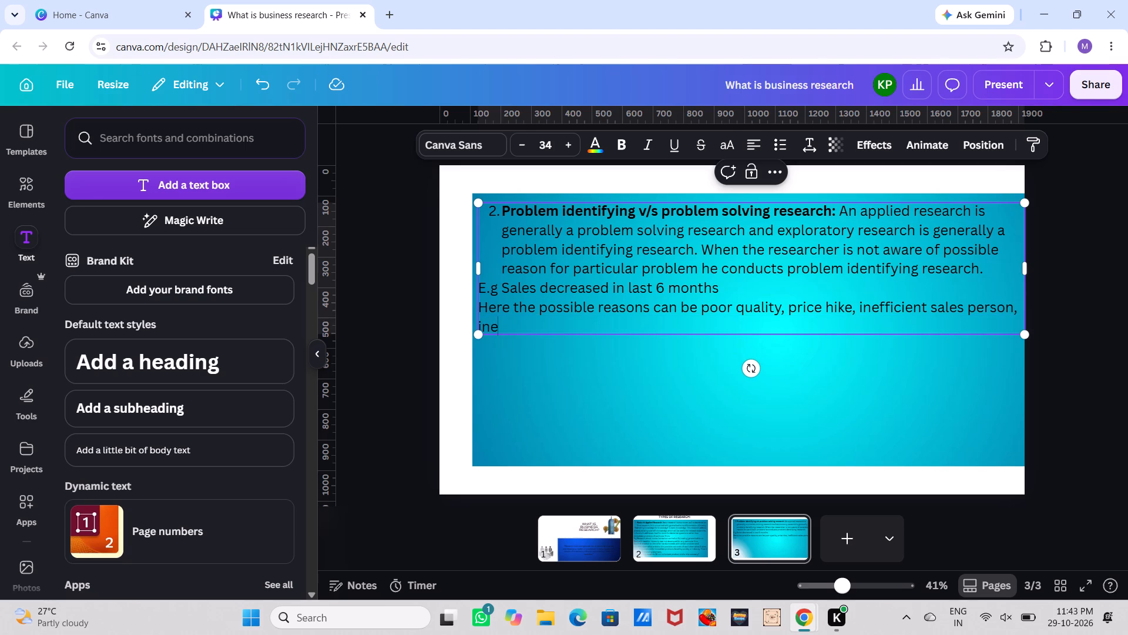
{"action": "type", "text": "ff"}
{"action": "type", "text": "ective"}
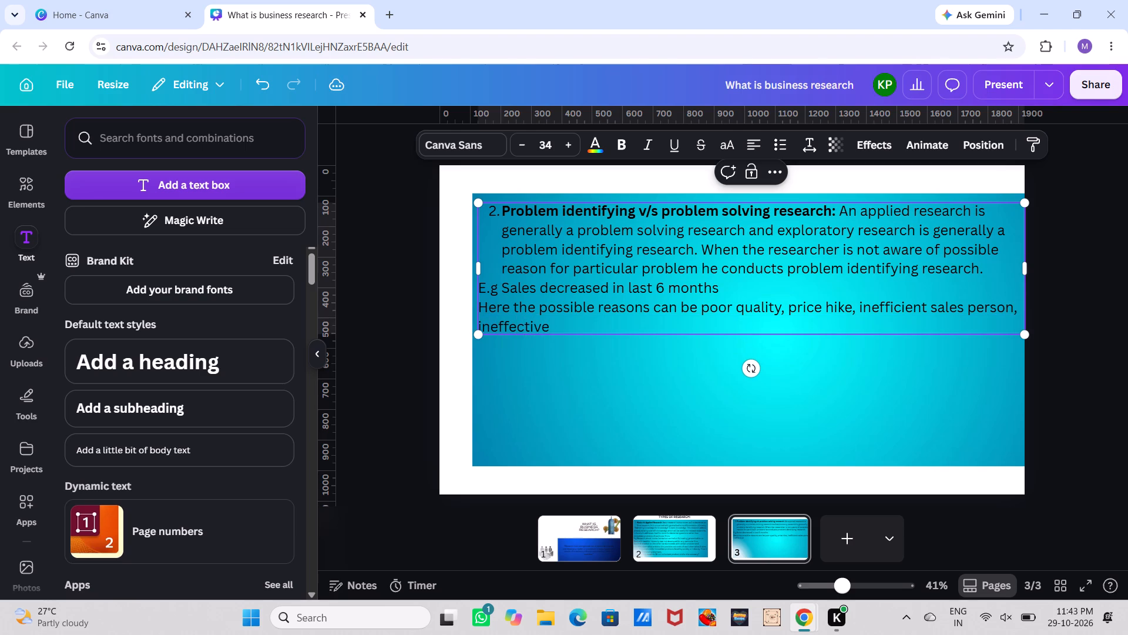
{"action": "key", "text": "space"}
{"action": "type", "text": "promotion"}
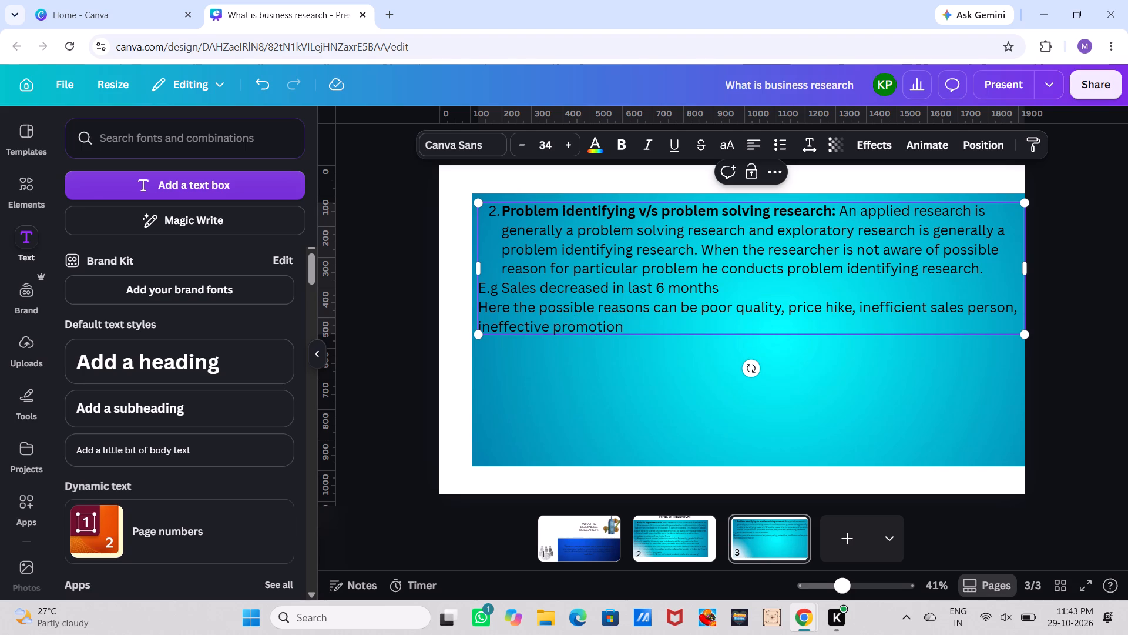
{"action": "type", "text": ", etc"}
{"action": "key", "text": "comma"}
{"action": "key", "text": "BackSpace"}
{"action": "type", "text": "."}
{"action": "key", "text": "space"}
After the list of reasons, begin a sentence with "So research is conducted to know which is the main".
{"action": "type", "text": "So"}
{"action": "key", "text": "space"}
{"action": "type", "text": "research"}
{"action": "key", "text": "space"}
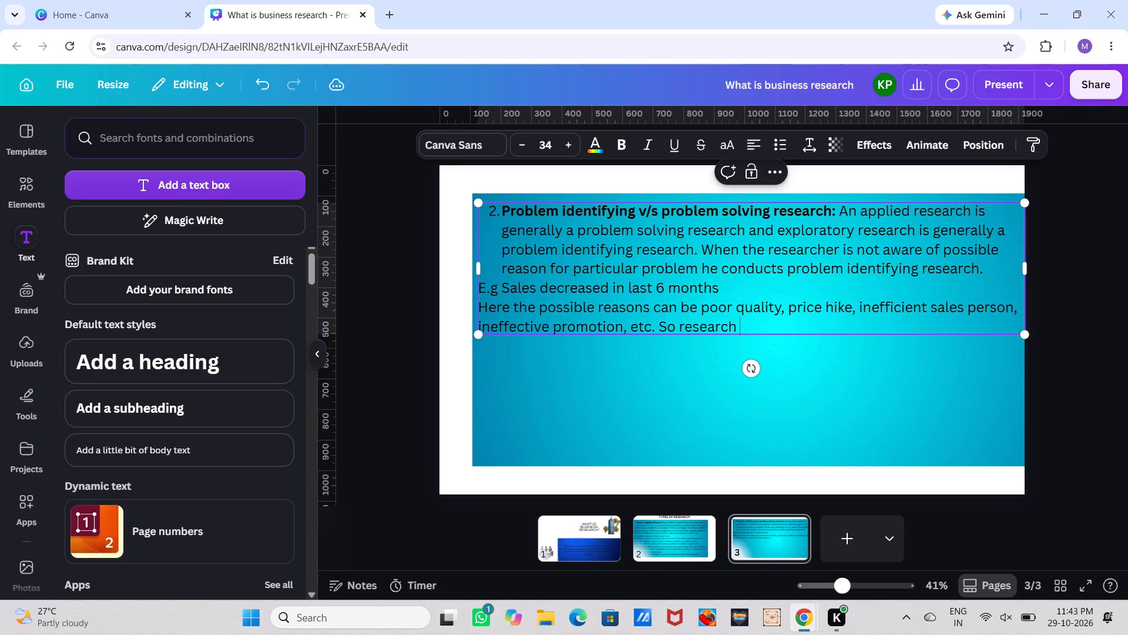
{"action": "type", "text": "is conducted"}
{"action": "key", "text": "space"}
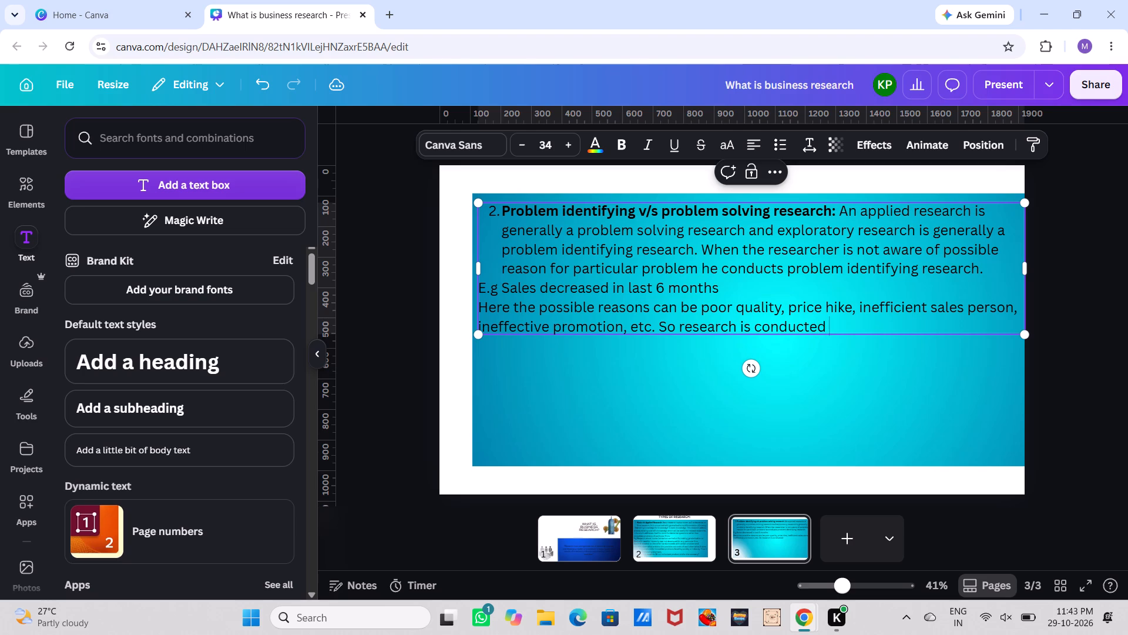
{"action": "type", "text": "to knw"}
{"action": "key", "text": "BackSpace"}
{"action": "type", "text": "ow"}
{"action": "key", "text": "space"}
{"action": "type", "text": "which is the main"}
{"action": "key", "text": "space"}
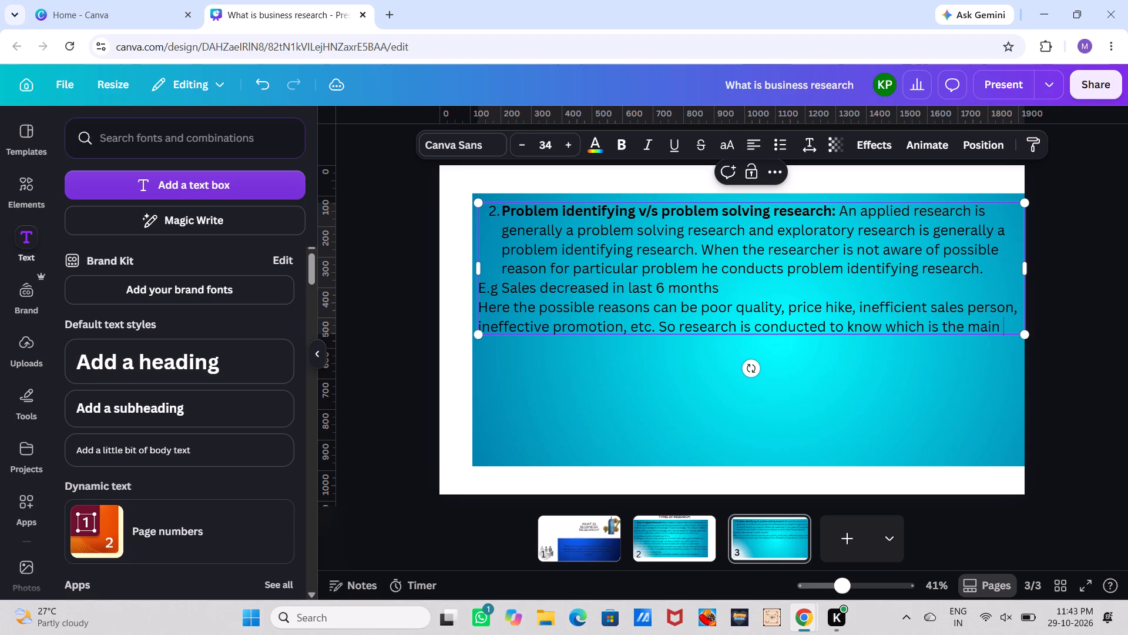
Finish the sentence with "factor responsible for sale decrease is." and start a new line below it.
{"action": "key", "text": "l"}
{"action": "key", "text": "BackSpace"}
{"action": "key", "text": "BackSpace"}
{"action": "key", "text": "f"}
{"action": "key", "text": "BackSpace"}
{"action": "key", "text": "space"}
{"action": "type", "text": "factor"}
{"action": "key", "text": "space"}
{"action": "type", "text": "responsible for sae"}
{"action": "key", "text": "BackSpace"}
{"action": "type", "text": "le decrease is"}
{"action": "key", "text": "period"}
{"action": "key", "text": "Return"}
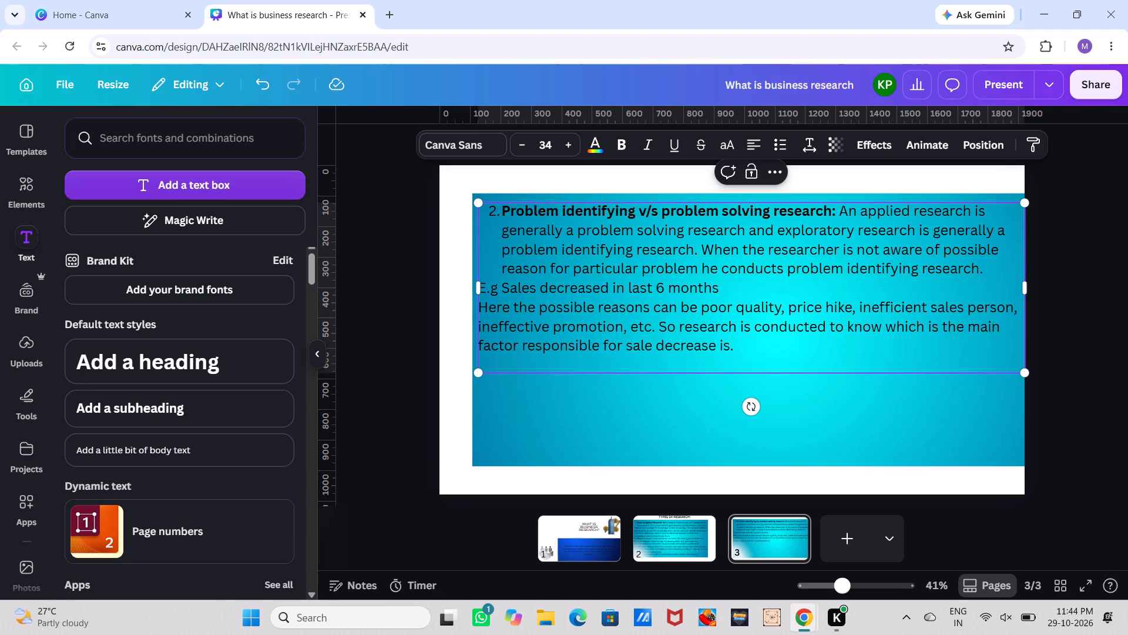
Move the explanation after the "Problem identifying v/s problem solving research:" heading onto its own unnumbered line.
{"action": "left_click", "coordinate": [835, 210]}
{"action": "key", "text": "Return"}
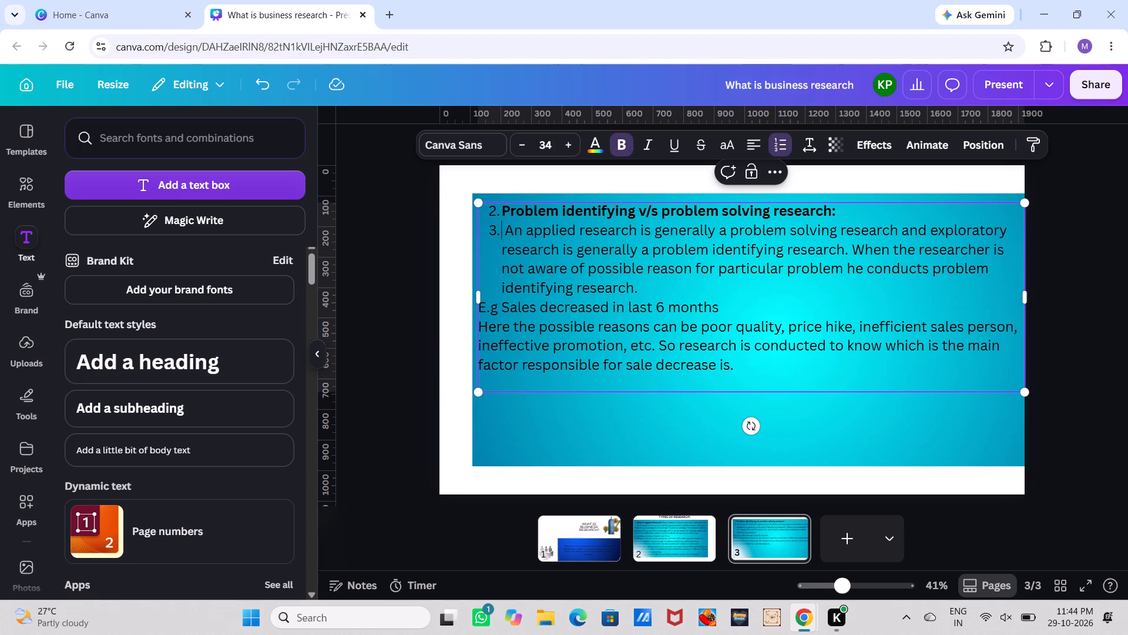
{"action": "key", "text": "BackSpace"}
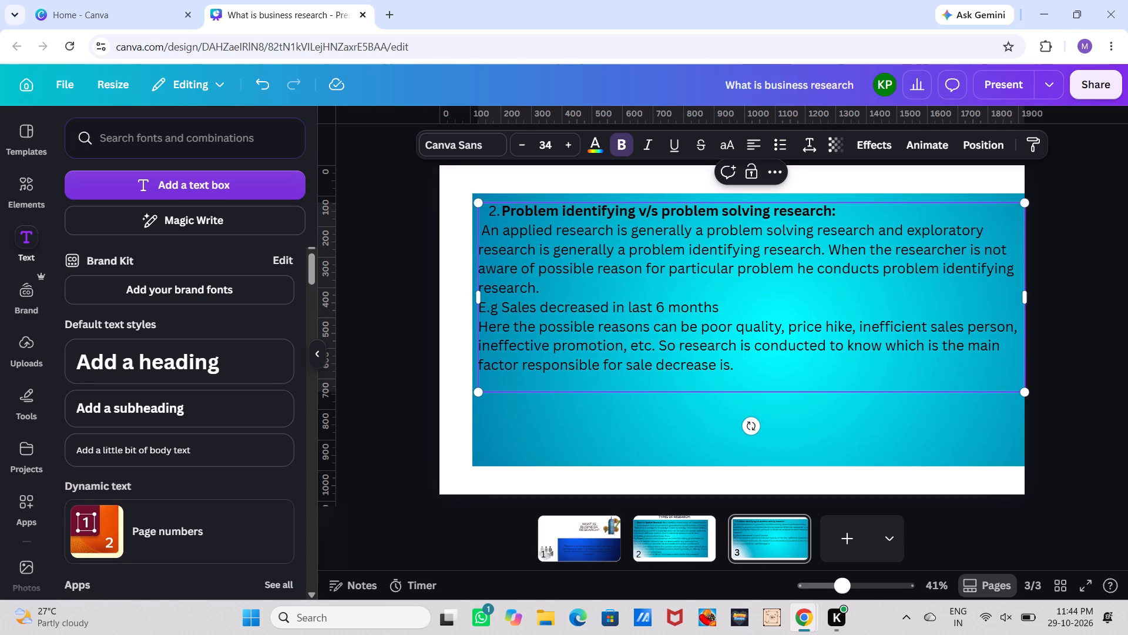
On the empty last line of the text box, begin a sentence with "Problem solving research is done".
{"action": "left_click", "coordinate": [761, 383]}
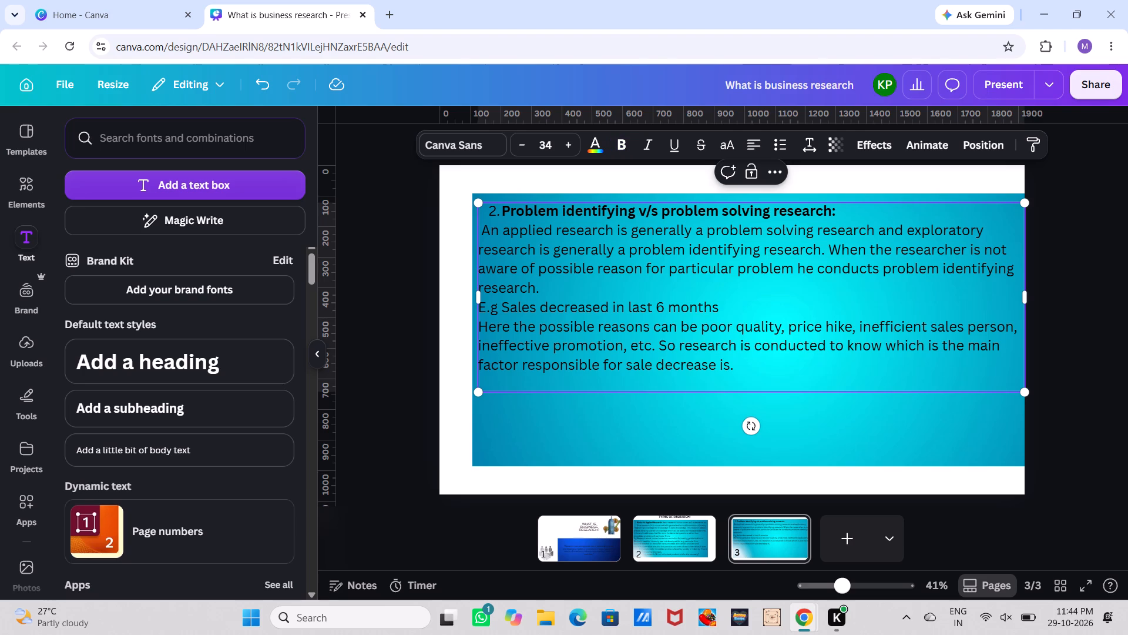
{"action": "left_click", "coordinate": [760, 372]}
{"action": "left_click", "coordinate": [499, 381]}
{"action": "key", "text": "shift+p"}
{"action": "type", "text": "rov"}
{"action": "key", "text": "BackSpace"}
{"action": "type", "text": "blem"}
{"action": "key", "text": "space"}
{"action": "type", "text": "solving"}
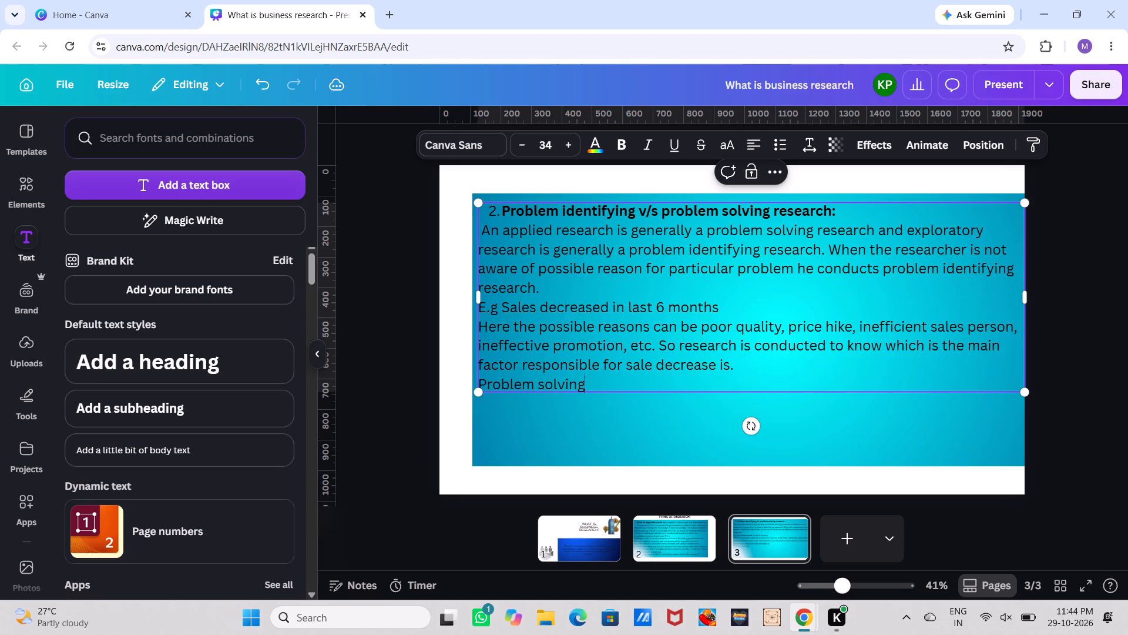
{"action": "key", "text": "space"}
{"action": "key", "text": "r"}
{"action": "type", "text": "esearch is done"}
{"action": "key", "text": "space"}
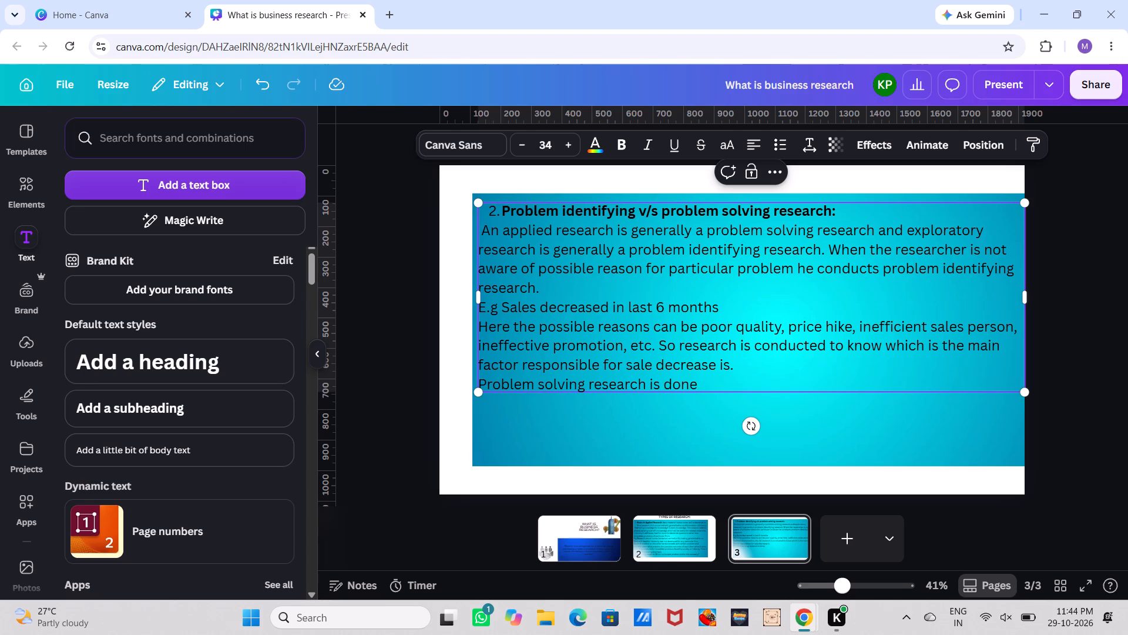
Finish the sentence with "when researcher has idea about exact nature of problem.".
{"action": "type", "text": "when"}
{"action": "key", "text": "space"}
{"action": "type", "text": "researcher has idea about"}
{"action": "key", "text": "space"}
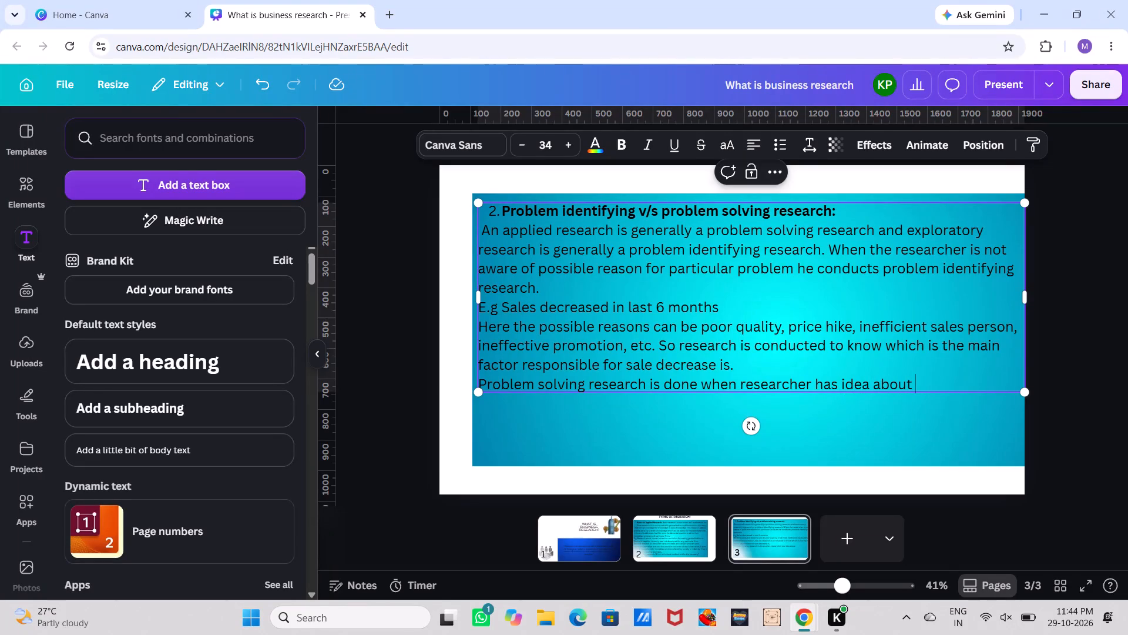
{"action": "type", "text": "exc"}
{"action": "key", "text": "BackSpace"}
{"action": "type", "text": "act nature of p"}
{"action": "type", "text": "roblem"}
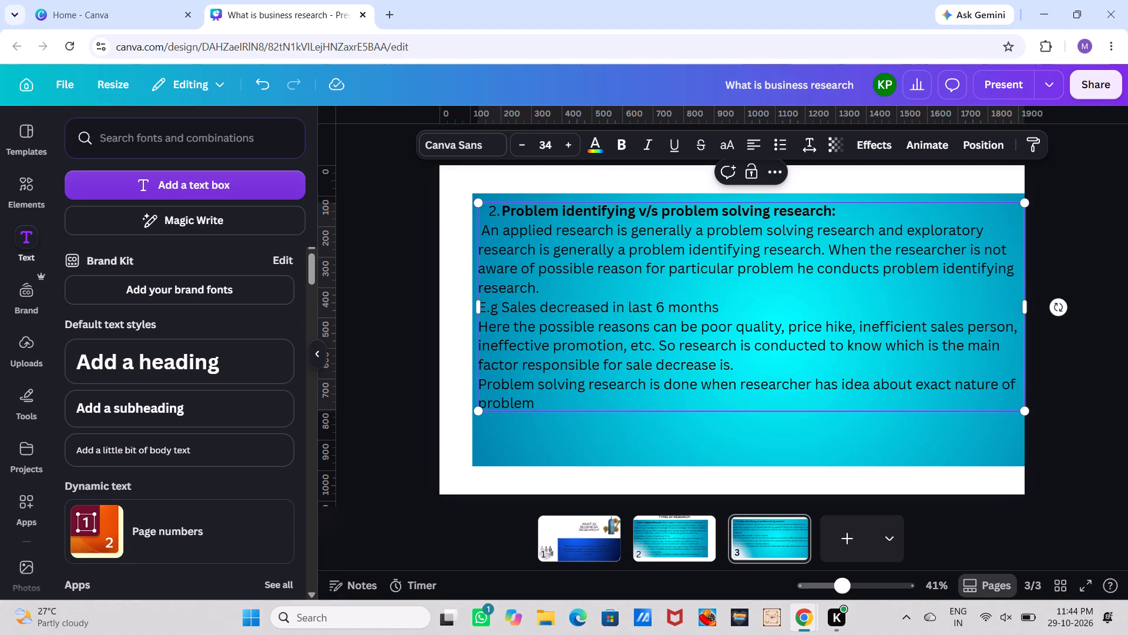
{"action": "key", "text": "period"}
On a new line below, write "E.g From above research the main factor has idea about exact nature of advertisement".
{"action": "key", "text": "Return"}
{"action": "key", "text": "shift+e"}
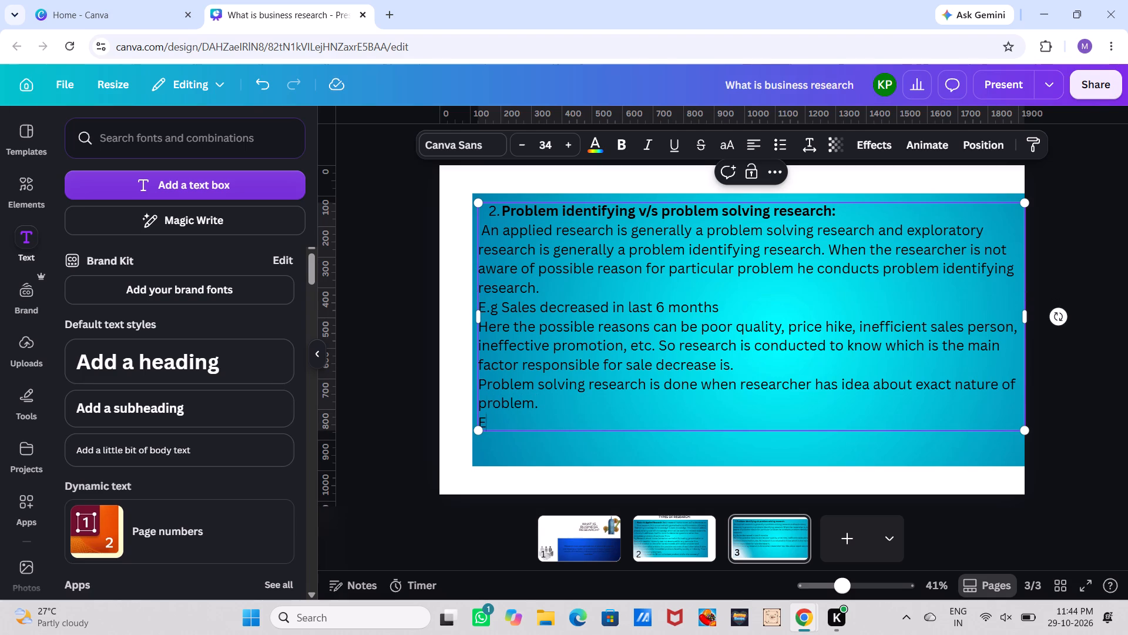
{"action": "type", "text": ".g"}
{"action": "key", "text": "space"}
{"action": "type", "text": "From above"}
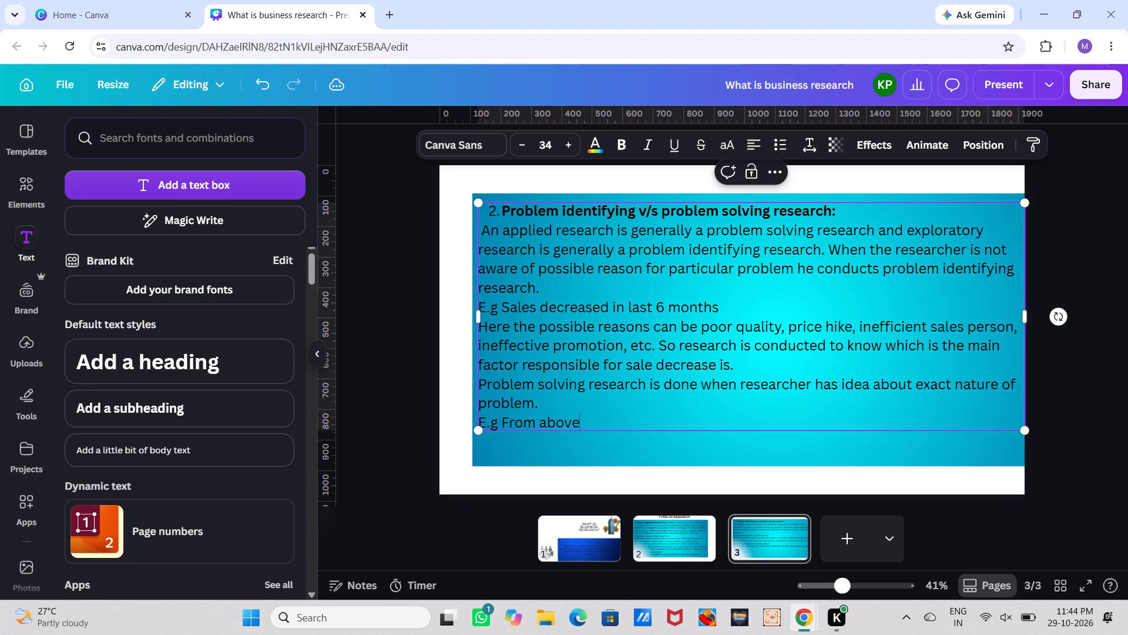
{"action": "key", "text": "space"}
{"action": "type", "text": "research"}
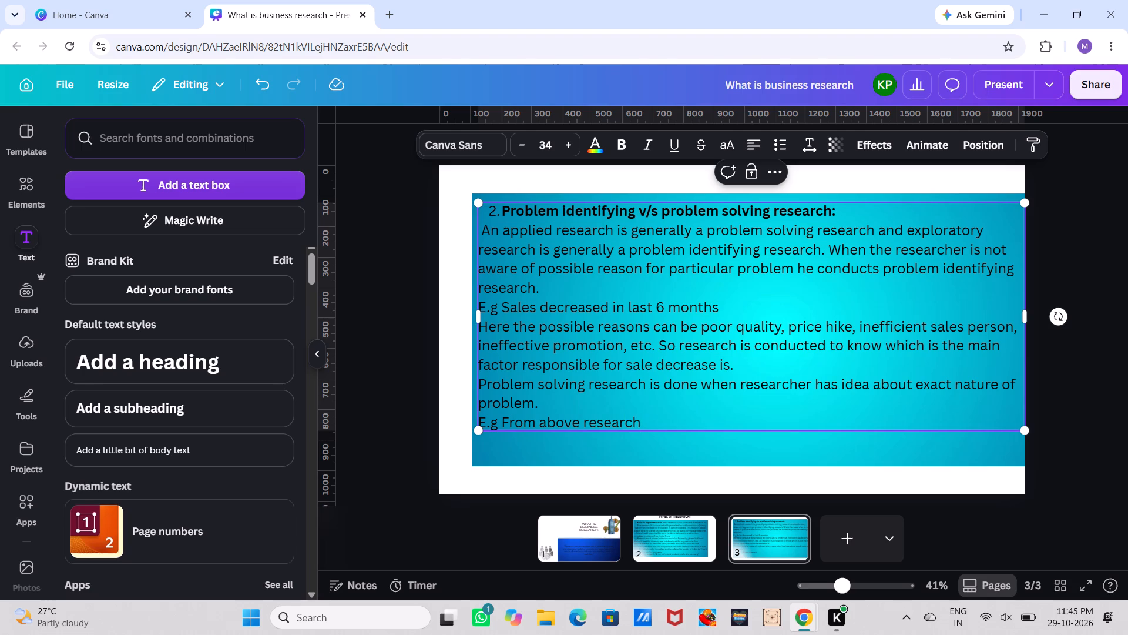
{"action": "key", "text": "space"}
{"action": "type", "text": "the main factor"}
{"action": "key", "text": "space"}
{"action": "type", "text": "has idea about exact"}
{"action": "key", "text": "space"}
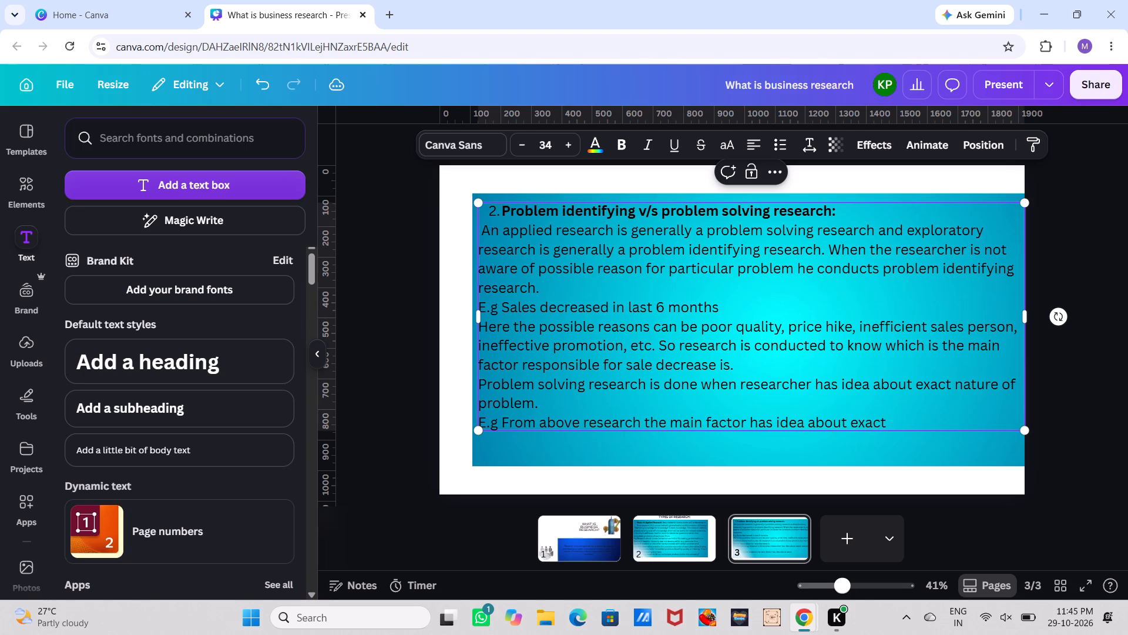
{"action": "type", "text": "nature of advertisement"}
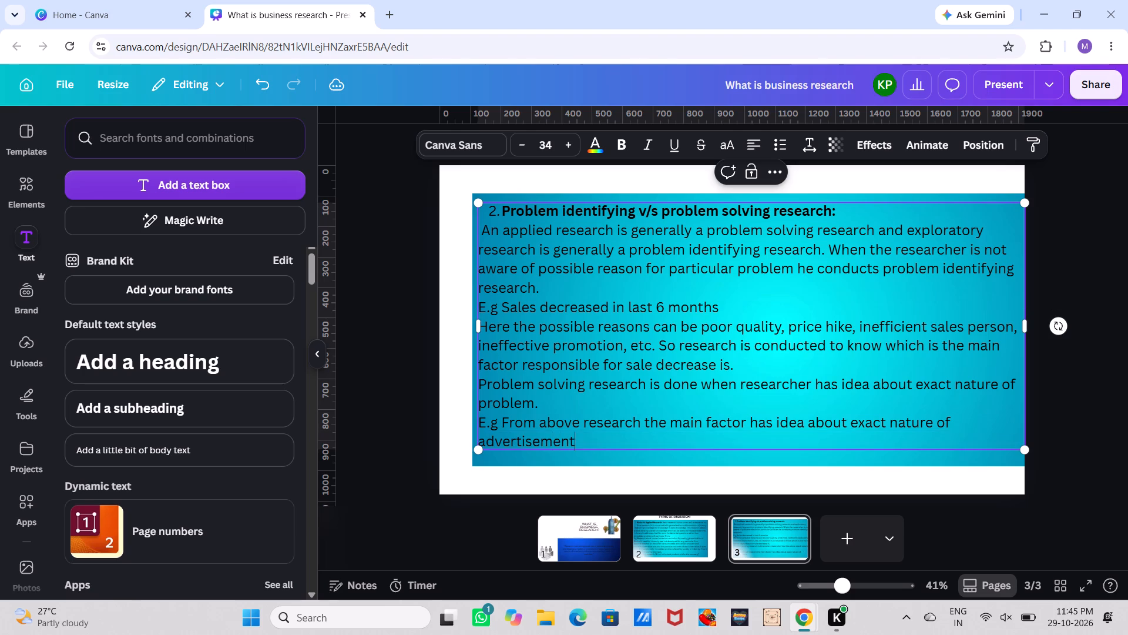
{"action": "key", "text": "space"}
{"action": "key", "text": "BackSpace"}
End that sentence with a period and continue with "Now researcher will conduct a research like".
{"action": "type", "text": ". Now"}
{"action": "key", "text": "space"}
{"action": "type", "text": "researcher"}
{"action": "key", "text": "space"}
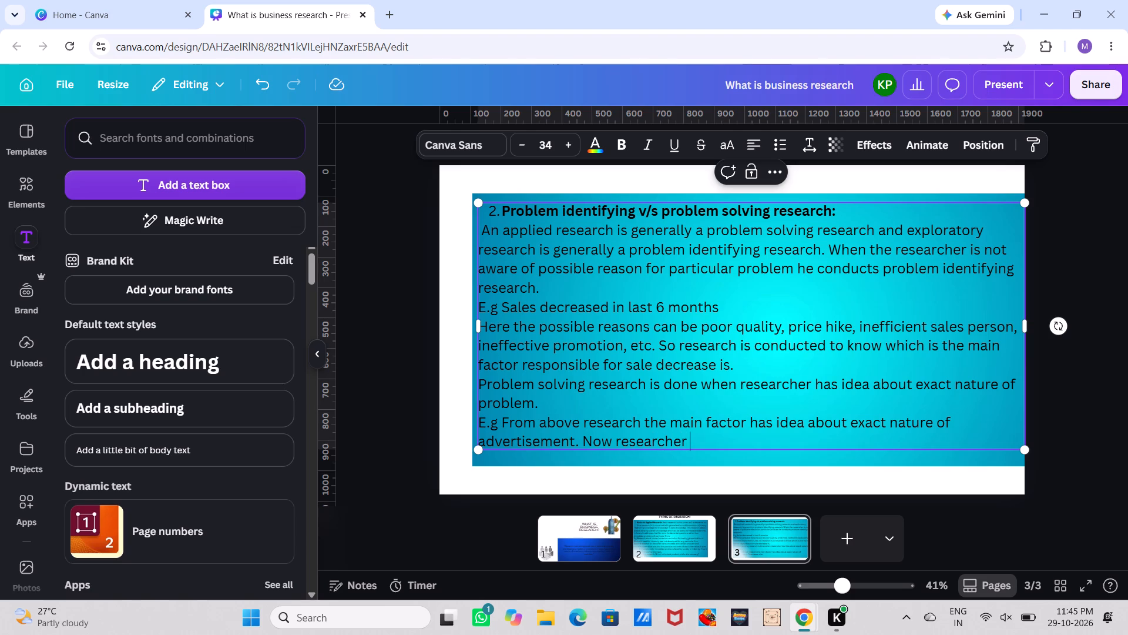
{"action": "type", "text": "iwl"}
{"action": "key", "text": "BackSpace"}
{"action": "key", "text": "BackSpace"}
{"action": "key", "text": "BackSpace"}
{"action": "type", "text": "will conduct"}
{"action": "key", "text": "space"}
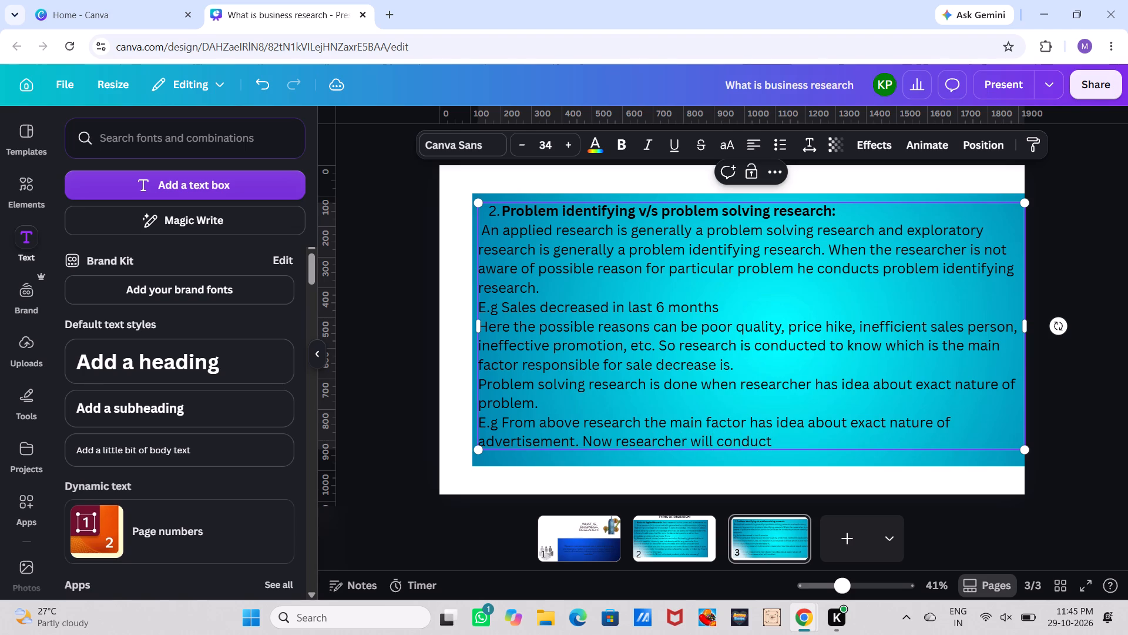
{"action": "type", "text": "a re"}
{"action": "type", "text": "search like"}
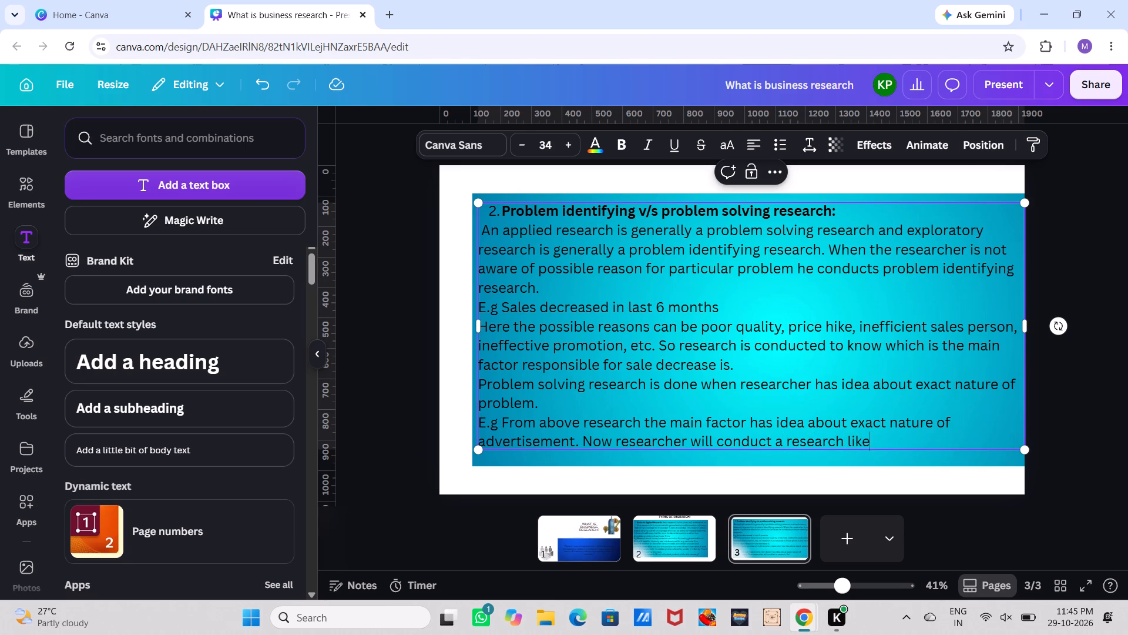
Continue the example sentence with "- Which advertisement is most".
{"action": "type", "text": "- When"}
{"action": "key", "text": "space"}
{"action": "key", "text": "BackSpace"}
{"action": "key", "text": "BackSpace"}
{"action": "key", "text": "BackSpace"}
{"action": "type", "text": "ich advertisement"}
{"action": "key", "text": "space"}
{"action": "type", "text": "is most"}
{"action": "key", "text": "space"}
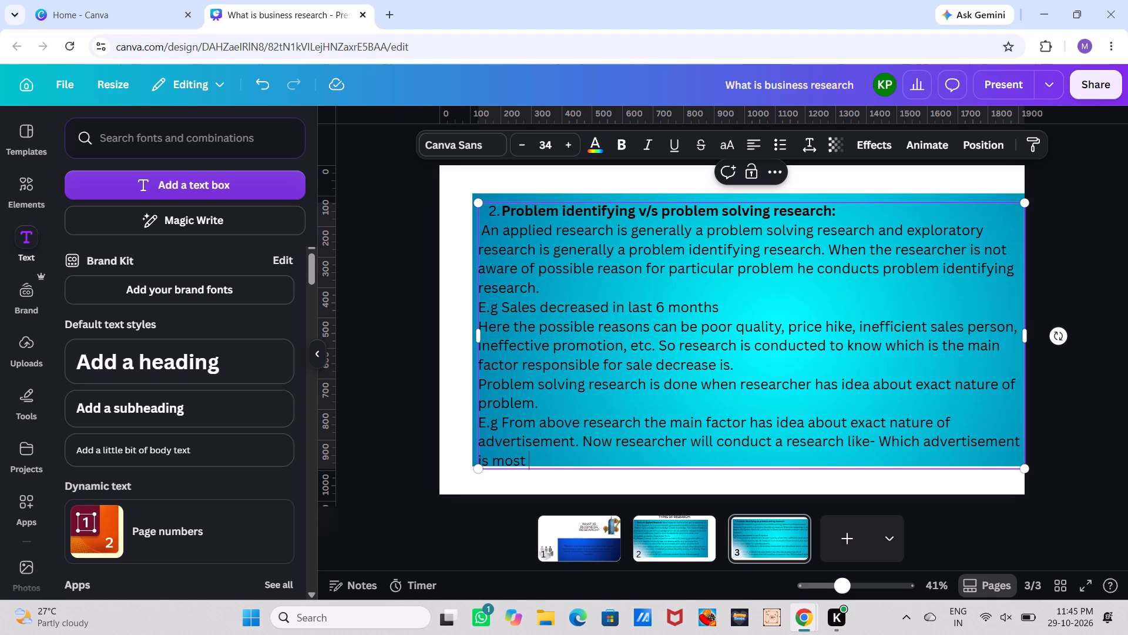
Finish the example sentence with "likely to be preferred by individuals.".
{"action": "type", "text": "likelt"}
{"action": "key", "text": "BackSpace"}
{"action": "type", "text": "y"}
{"action": "key", "text": "space"}
{"action": "type", "text": "to be preferred by indivoduals"}
{"action": "key", "text": "BackSpace"}
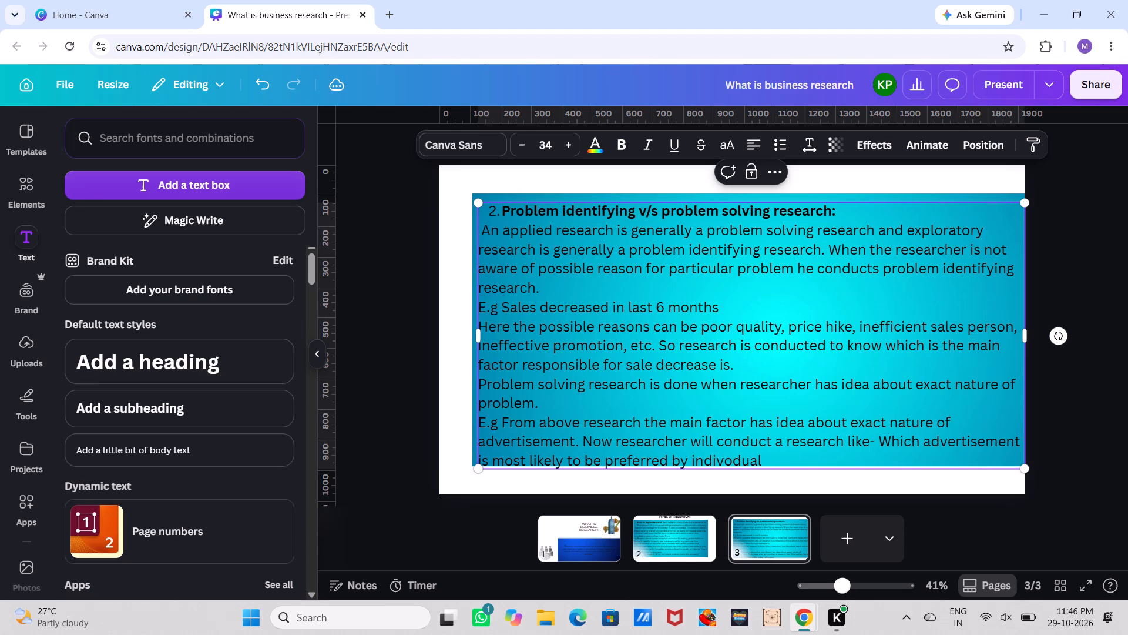
{"action": "key", "text": "BackSpace"}
{"action": "key", "text": "BackSpace"}
{"action": "key", "text": "BackSpace"}
{"action": "key", "text": "BackSpace"}
{"action": "key", "text": "BackSpace"}
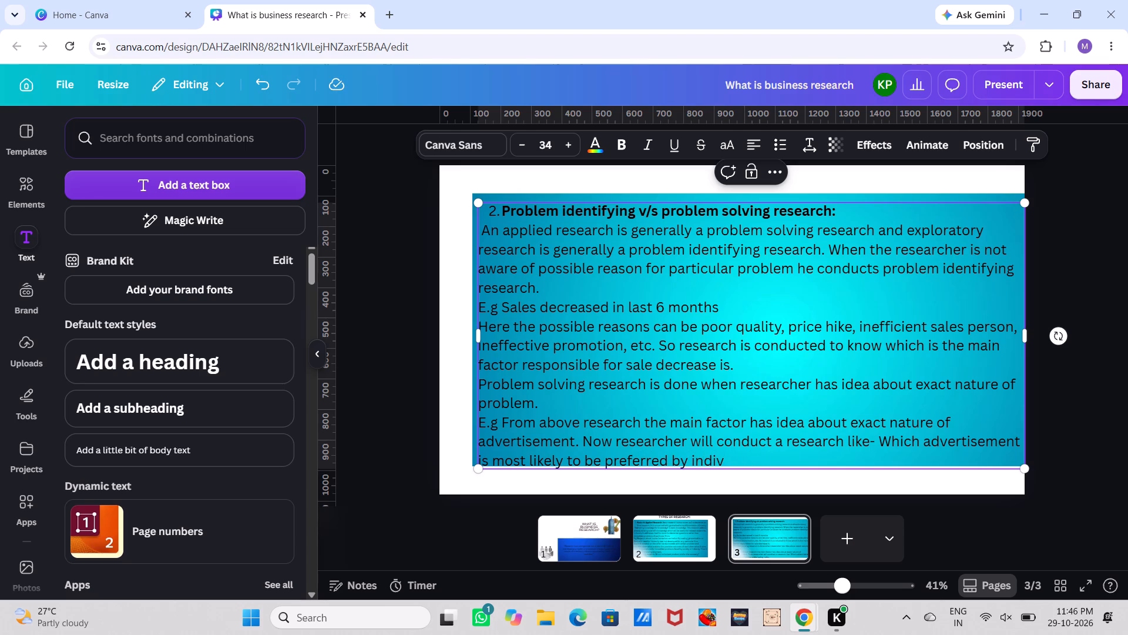
{"action": "type", "text": "idy"}
{"action": "key", "text": "BackSpace"}
{"action": "type", "text": "uals"}
{"action": "key", "text": "period"}
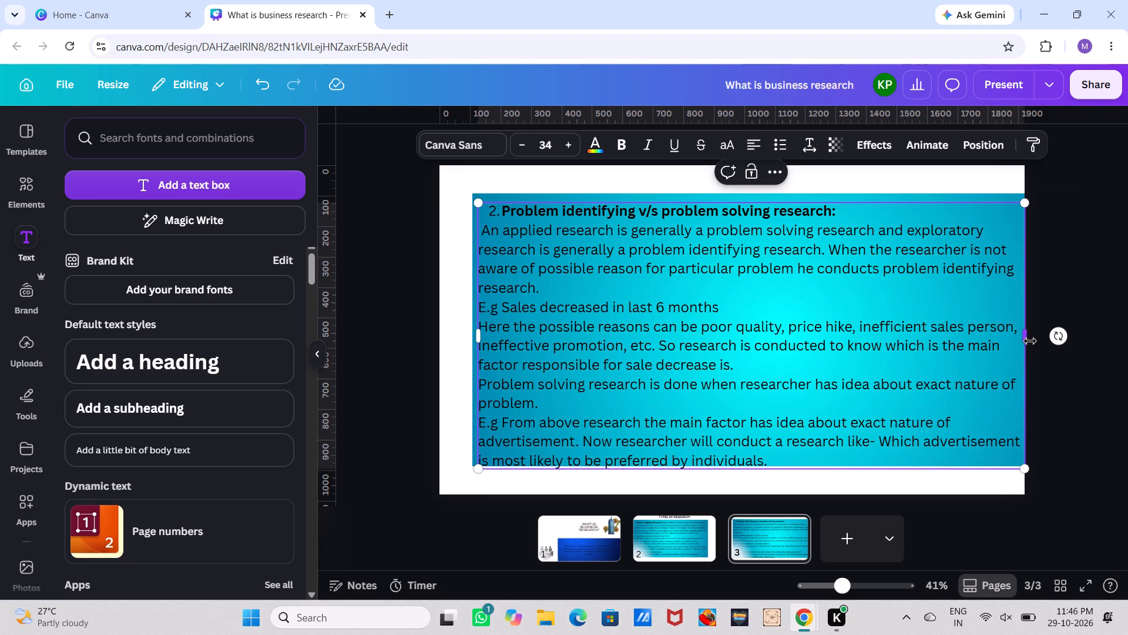
Narrow the text box to about 1,765 wide and scale it down to a font size of about 33.1 within the blue background.
{"action": "left_click_drag", "start_coordinate": [1028, 340], "coordinate": [1019, 340]}
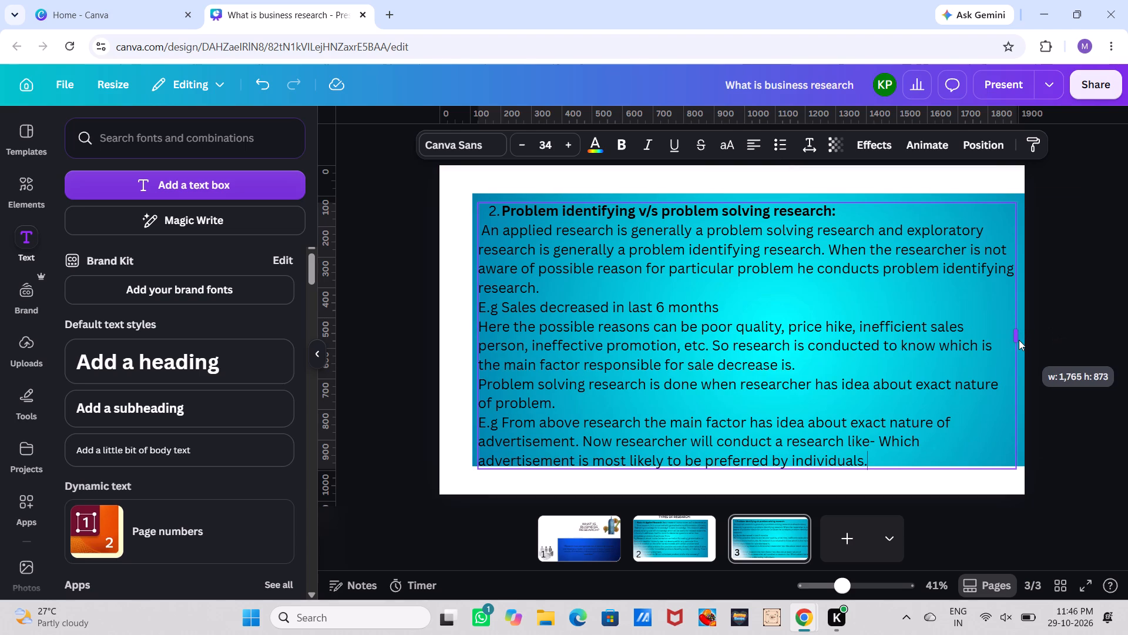
{"action": "left_click_drag", "start_coordinate": [1019, 340], "coordinate": [1019, 339]}
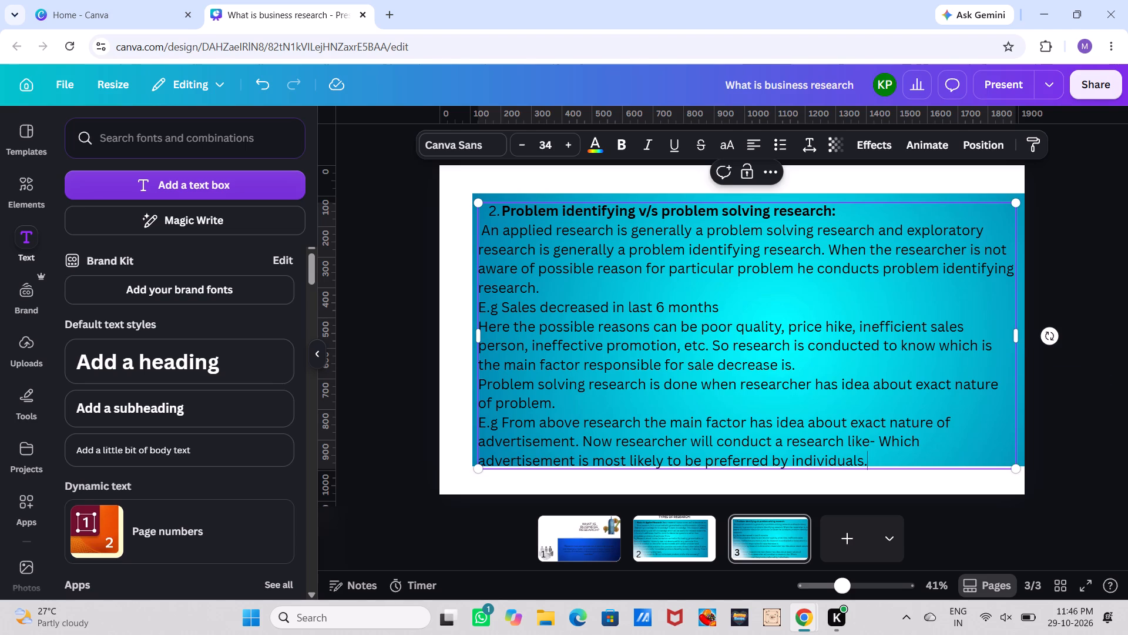
{"action": "left_click", "coordinate": [770, 447]}
{"action": "left_click_drag", "start_coordinate": [476, 471], "coordinate": [484, 459]}
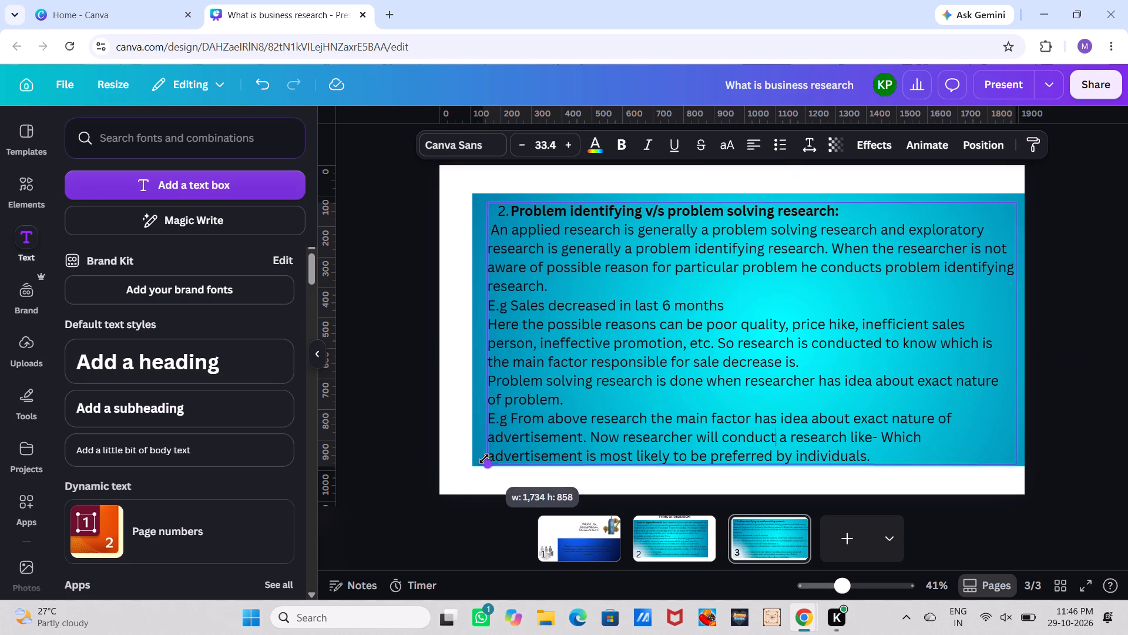
{"action": "left_click_drag", "start_coordinate": [484, 459], "coordinate": [485, 459]}
Shift the resized text box slightly left so it starts near the blue background's left edge, and deselect it.
{"action": "left_click_drag", "start_coordinate": [557, 417], "coordinate": [535, 416]}
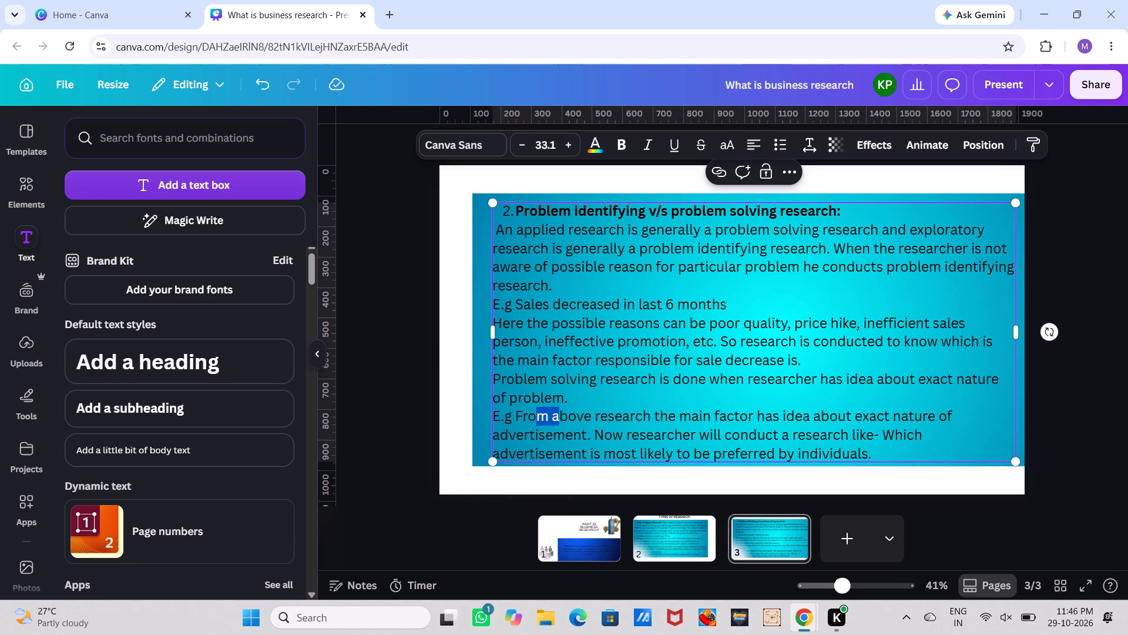
{"action": "left_click", "coordinate": [726, 463]}
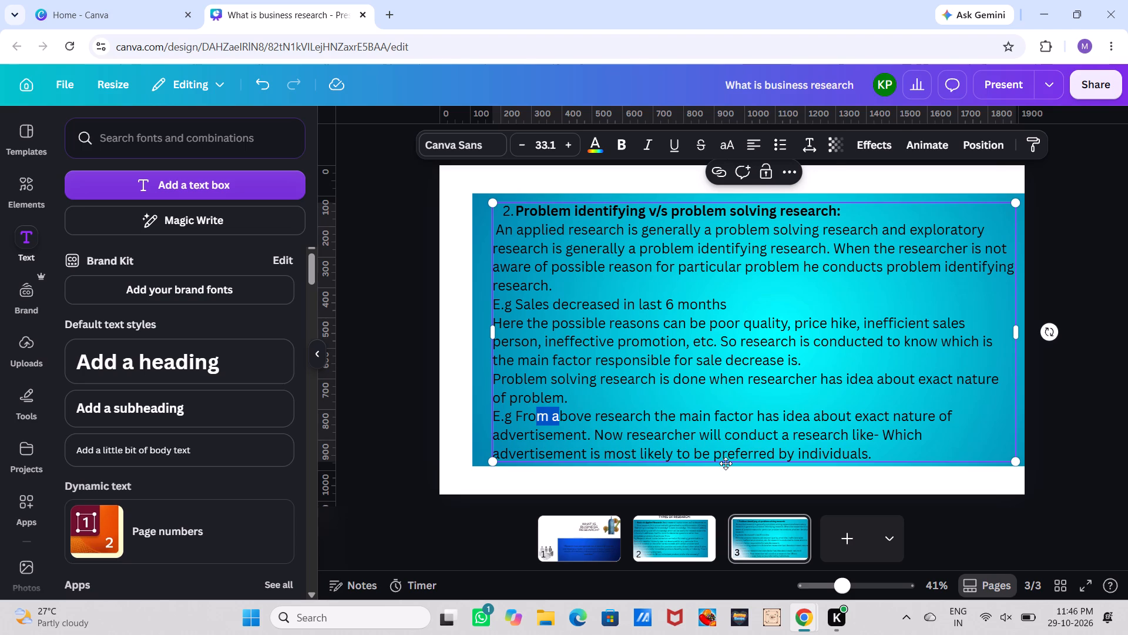
{"action": "left_click_drag", "start_coordinate": [726, 438], "coordinate": [700, 433]}
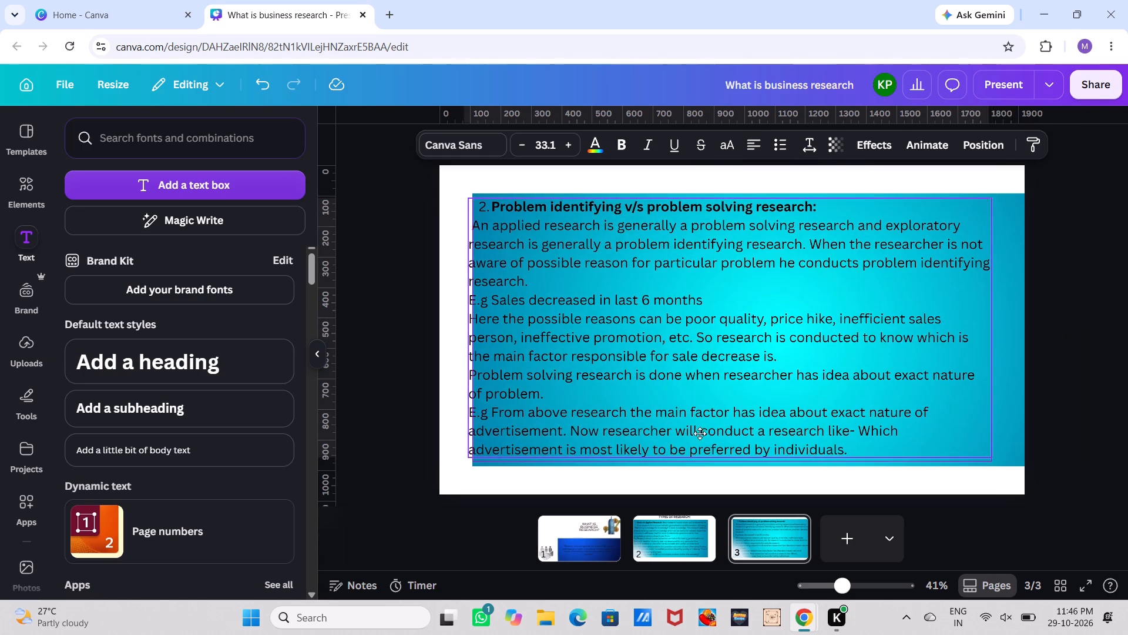
{"action": "left_click_drag", "start_coordinate": [700, 433], "coordinate": [710, 438]}
{"action": "left_click", "coordinate": [1033, 460]}
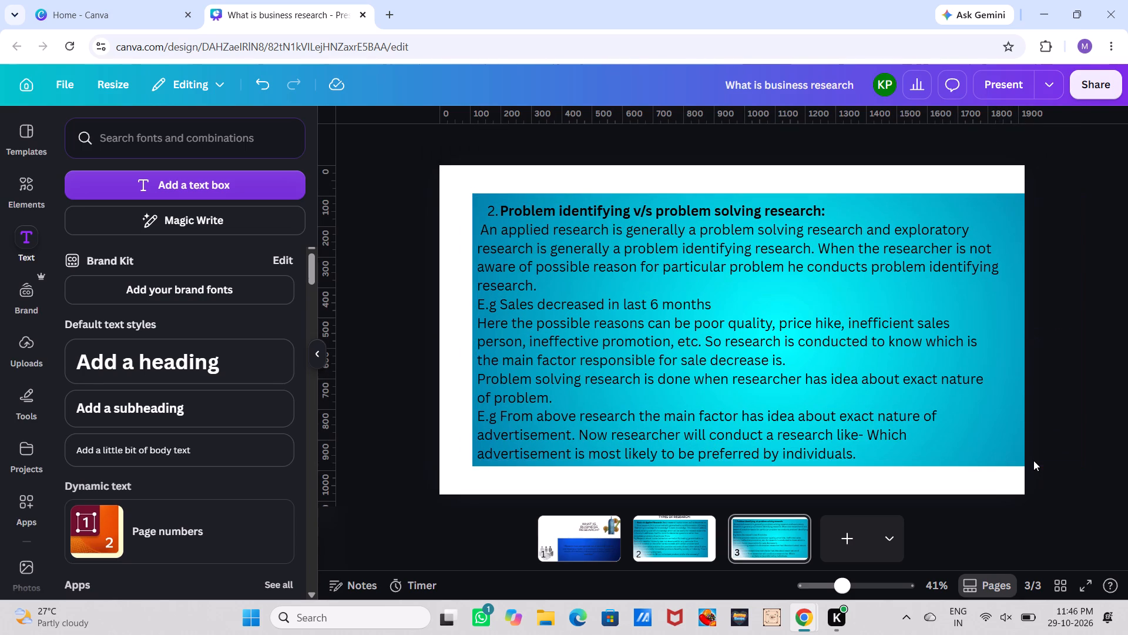
Apply the Fun page animation to page 3, the problem identifying v/s problem solving slide.
{"action": "left_click", "coordinate": [683, 536]}
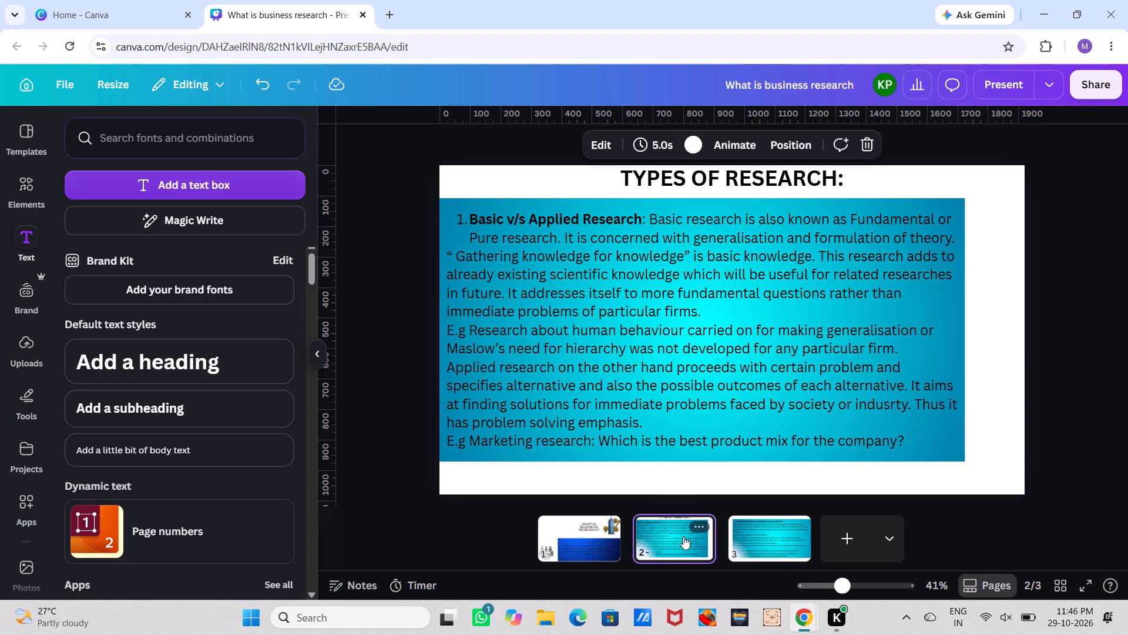
{"action": "left_click", "coordinate": [766, 545]}
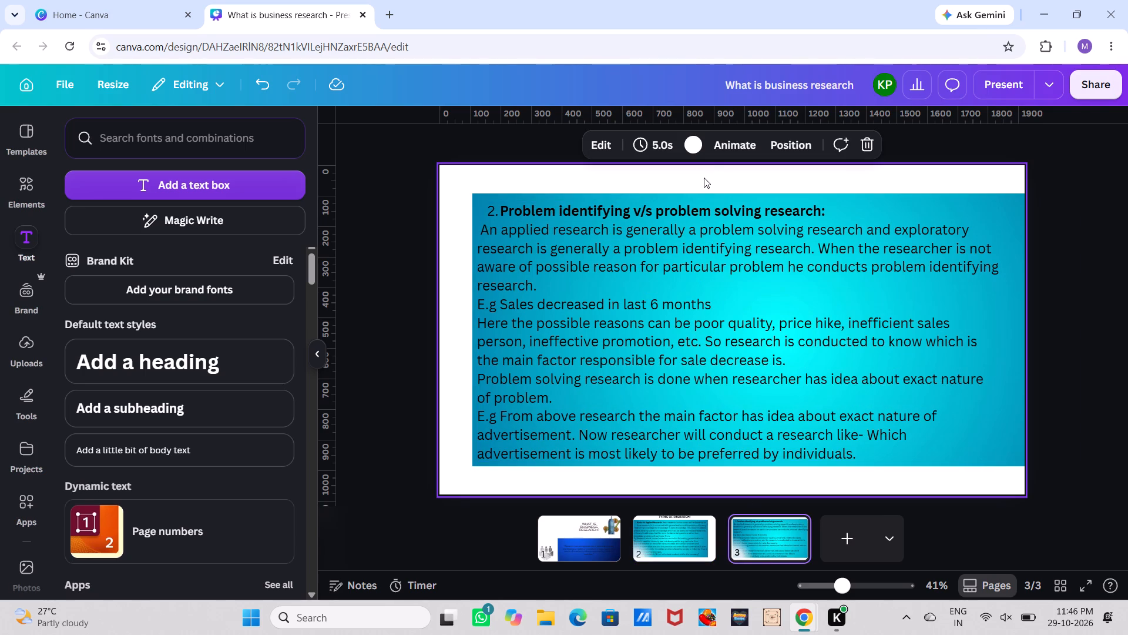
{"action": "left_click", "coordinate": [724, 148]}
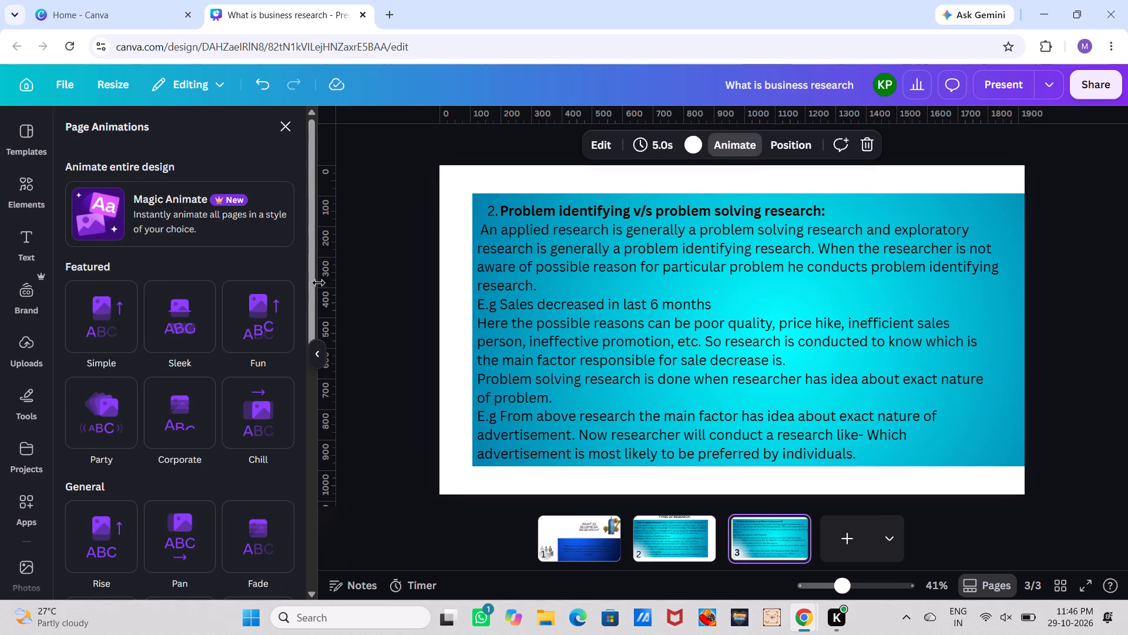
{"action": "left_click", "coordinate": [281, 307]}
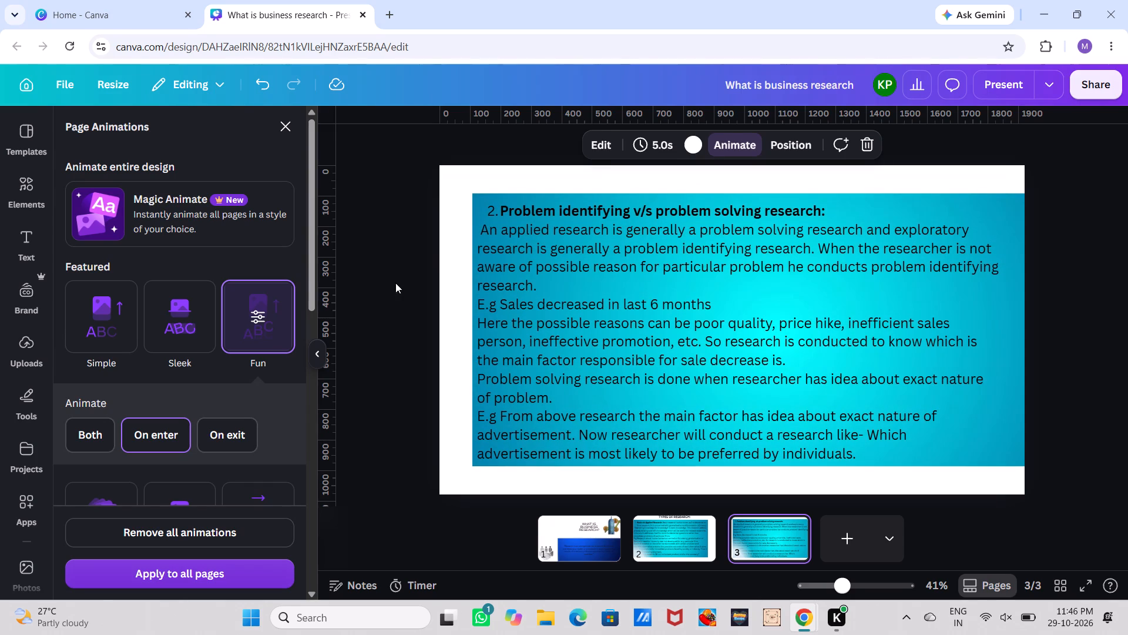
Apply the Fun page animation to page 2, the "TYPES OF RESEARCH:" slide.
{"action": "left_click", "coordinate": [664, 520]}
{"action": "left_click", "coordinate": [280, 331]}
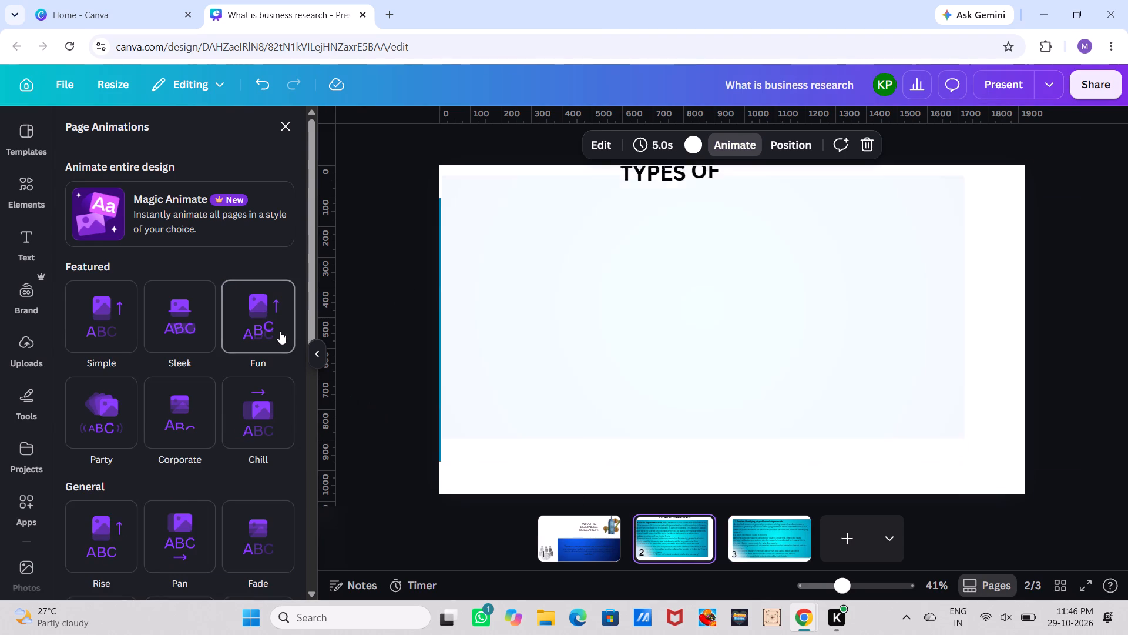
Apply the Chill page animation to page 1, the "WHAT IS BUSINESS RESEARCH?" slide.
{"action": "left_click", "coordinate": [582, 547]}
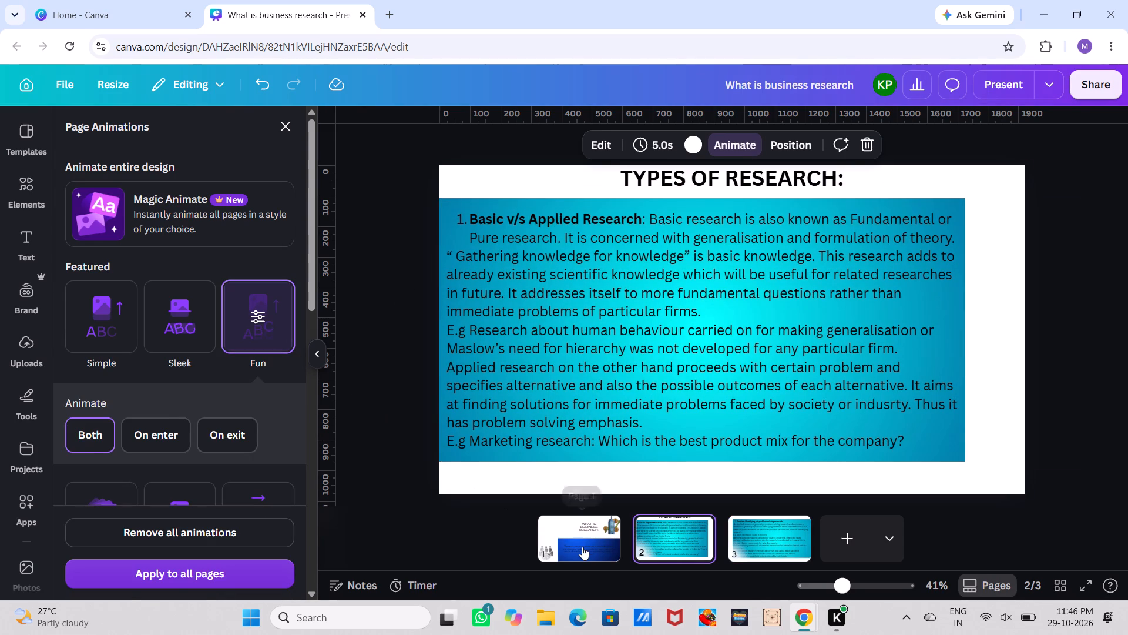
{"action": "left_click", "coordinate": [266, 434]}
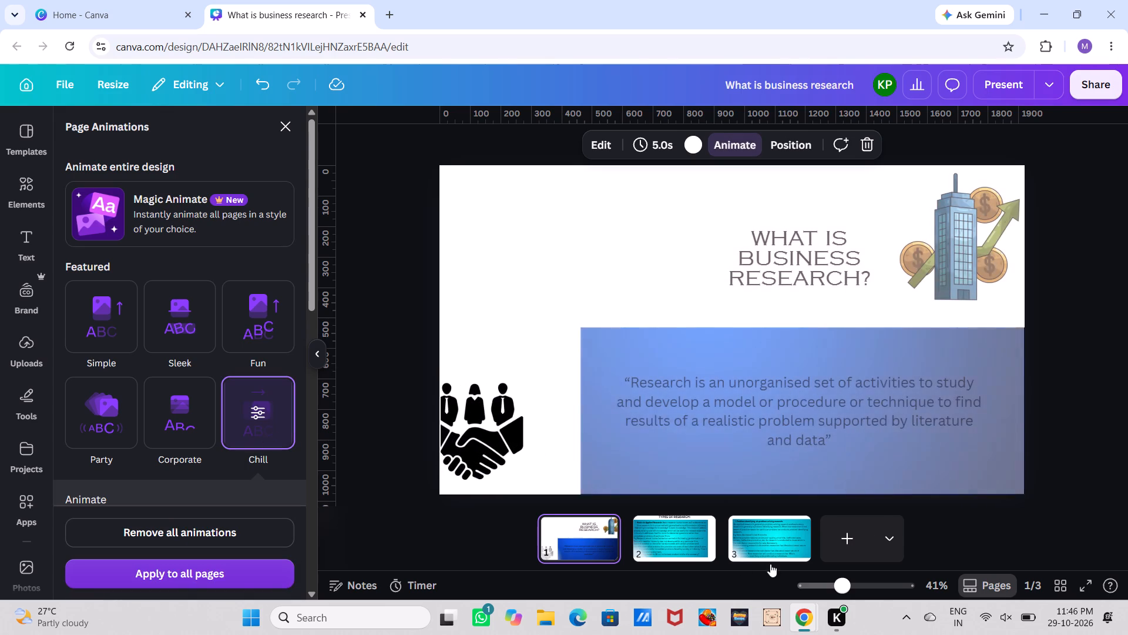
Add a new blank page 4 at the end of the presentation.
{"action": "left_click", "coordinate": [852, 540]}
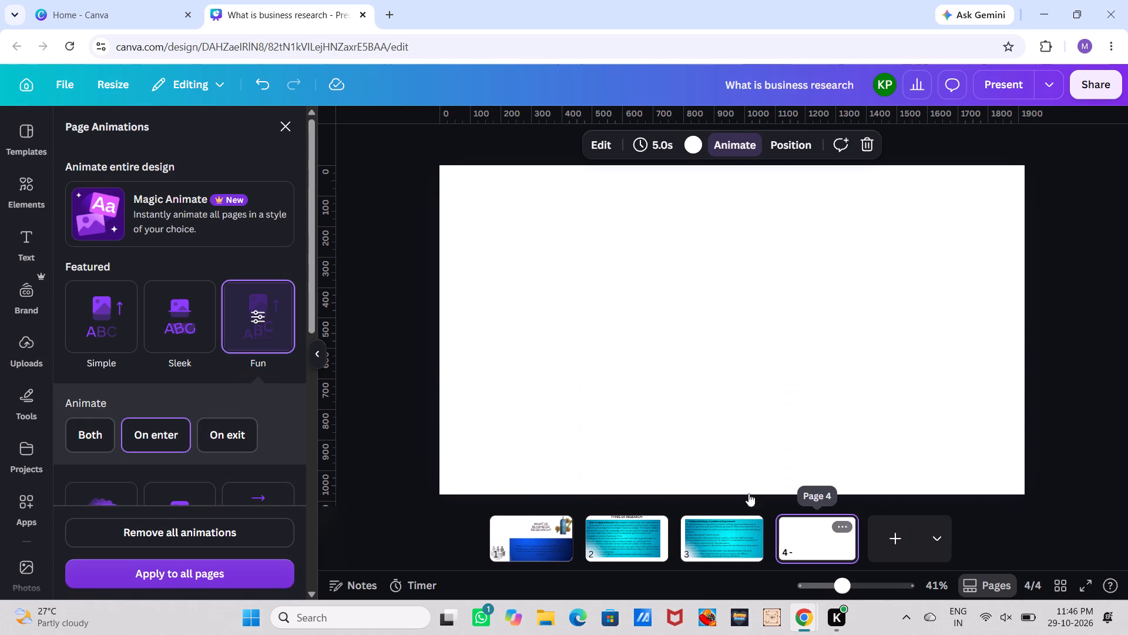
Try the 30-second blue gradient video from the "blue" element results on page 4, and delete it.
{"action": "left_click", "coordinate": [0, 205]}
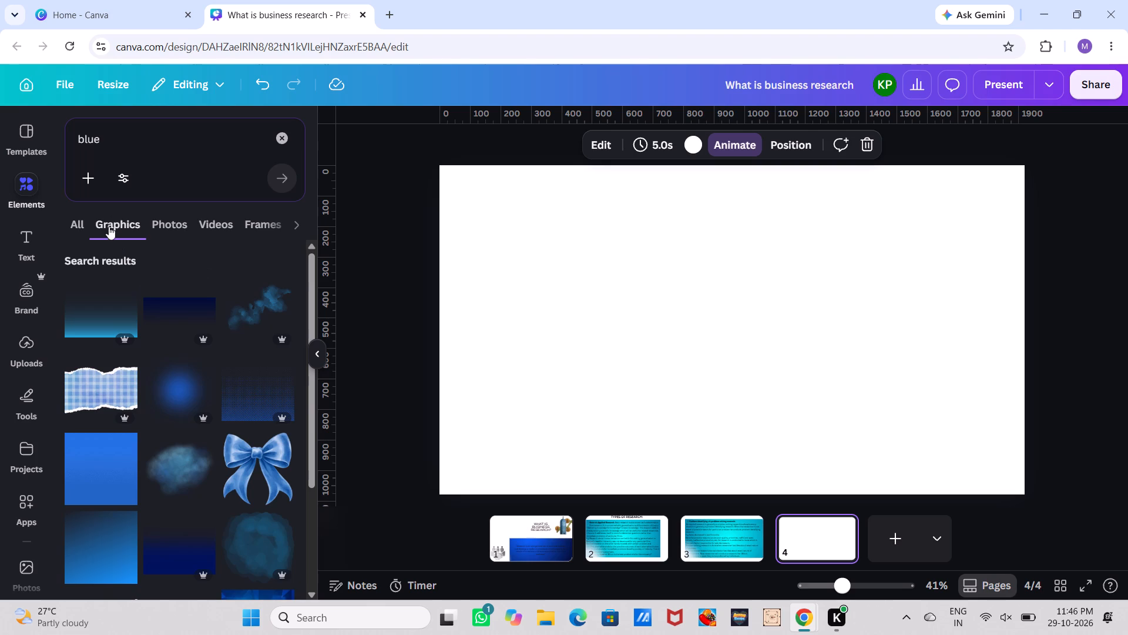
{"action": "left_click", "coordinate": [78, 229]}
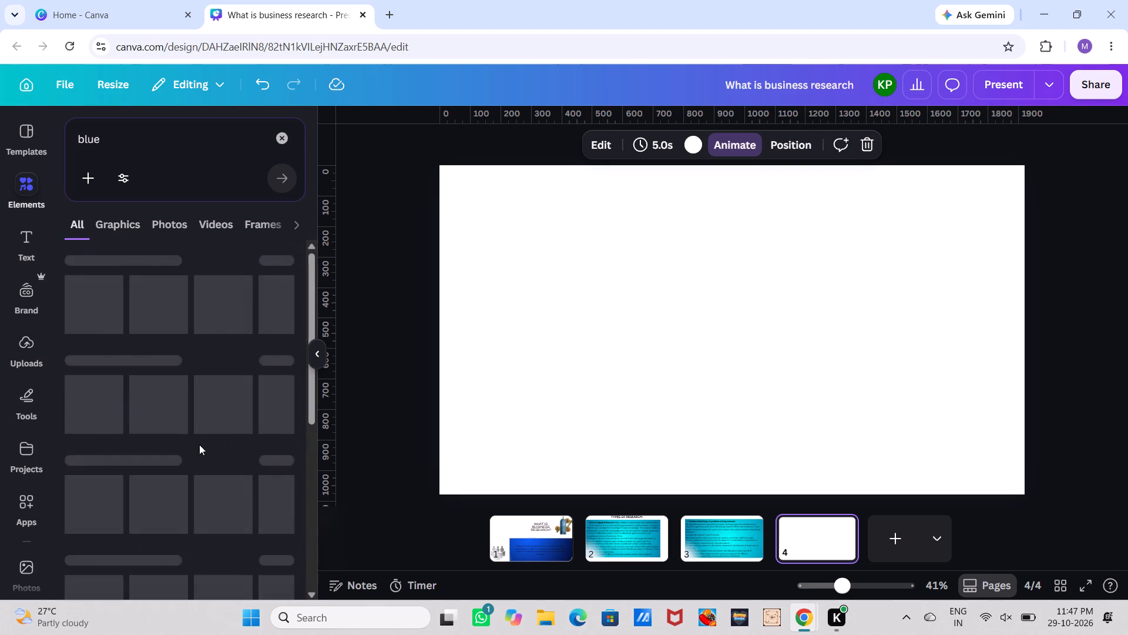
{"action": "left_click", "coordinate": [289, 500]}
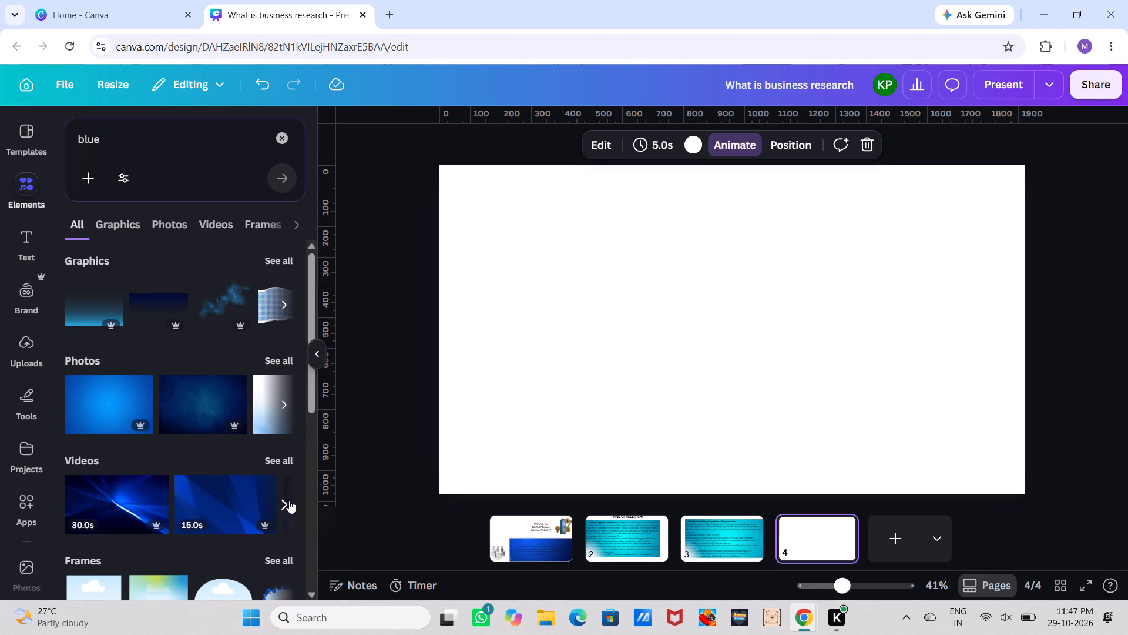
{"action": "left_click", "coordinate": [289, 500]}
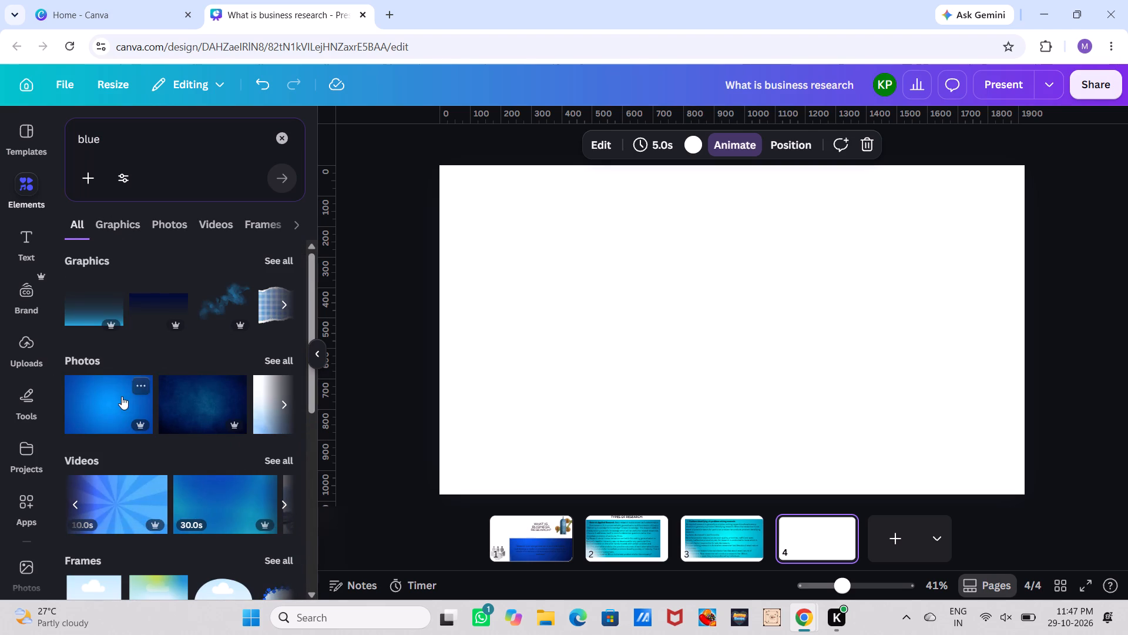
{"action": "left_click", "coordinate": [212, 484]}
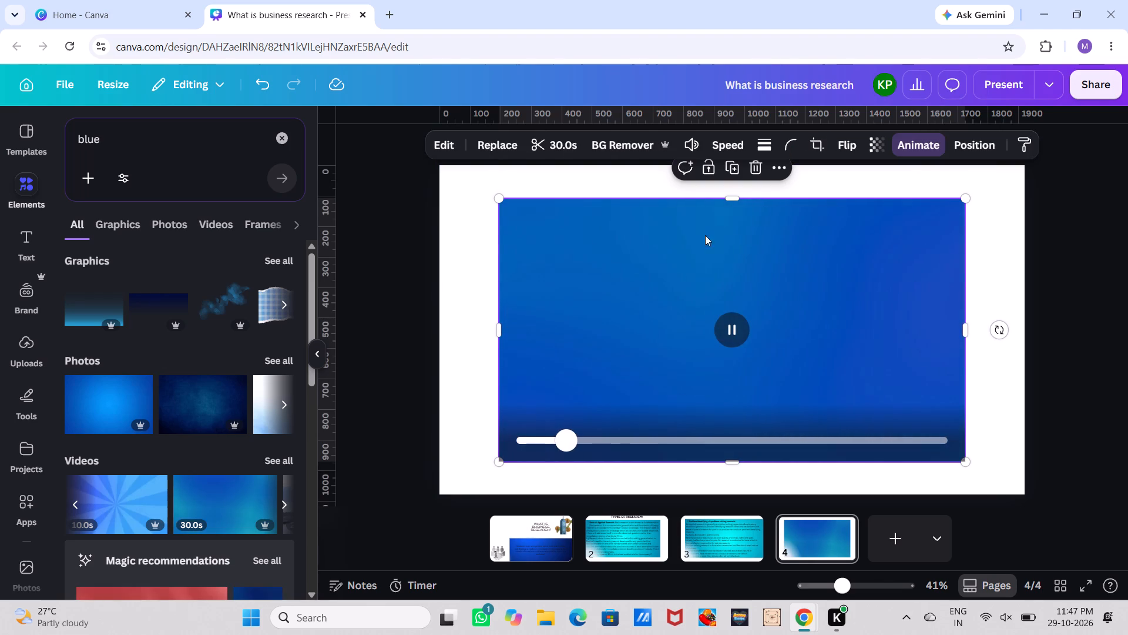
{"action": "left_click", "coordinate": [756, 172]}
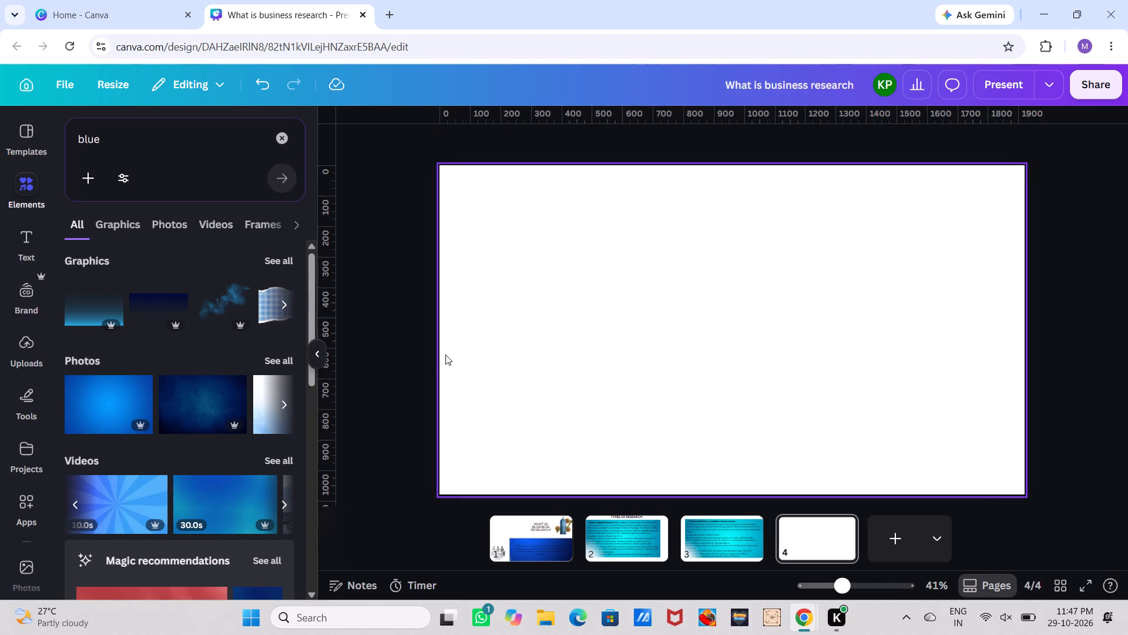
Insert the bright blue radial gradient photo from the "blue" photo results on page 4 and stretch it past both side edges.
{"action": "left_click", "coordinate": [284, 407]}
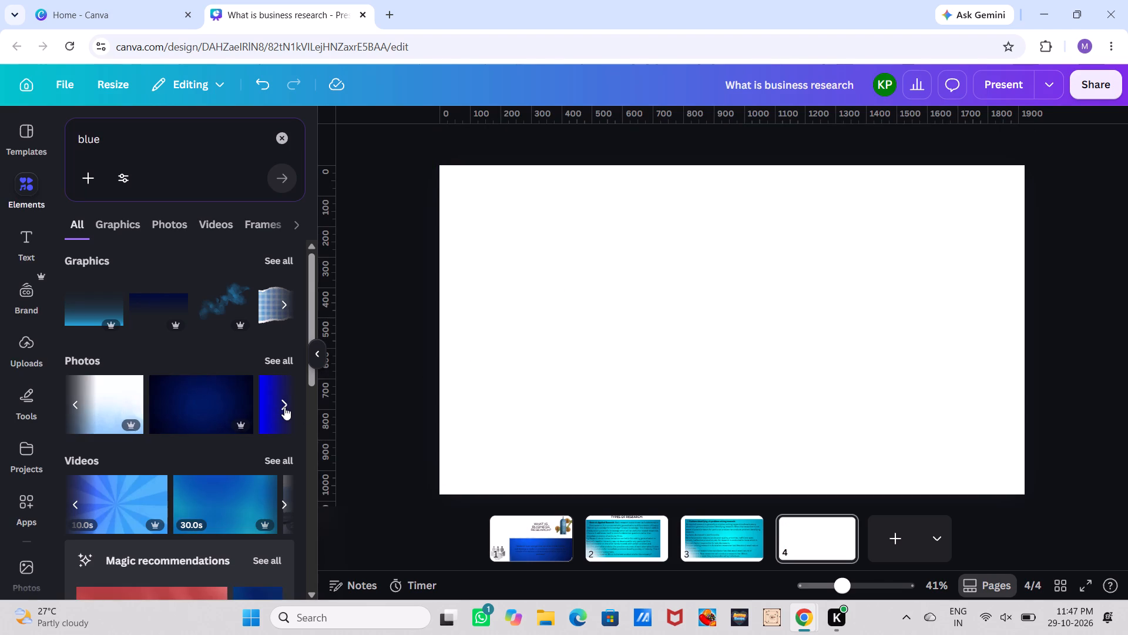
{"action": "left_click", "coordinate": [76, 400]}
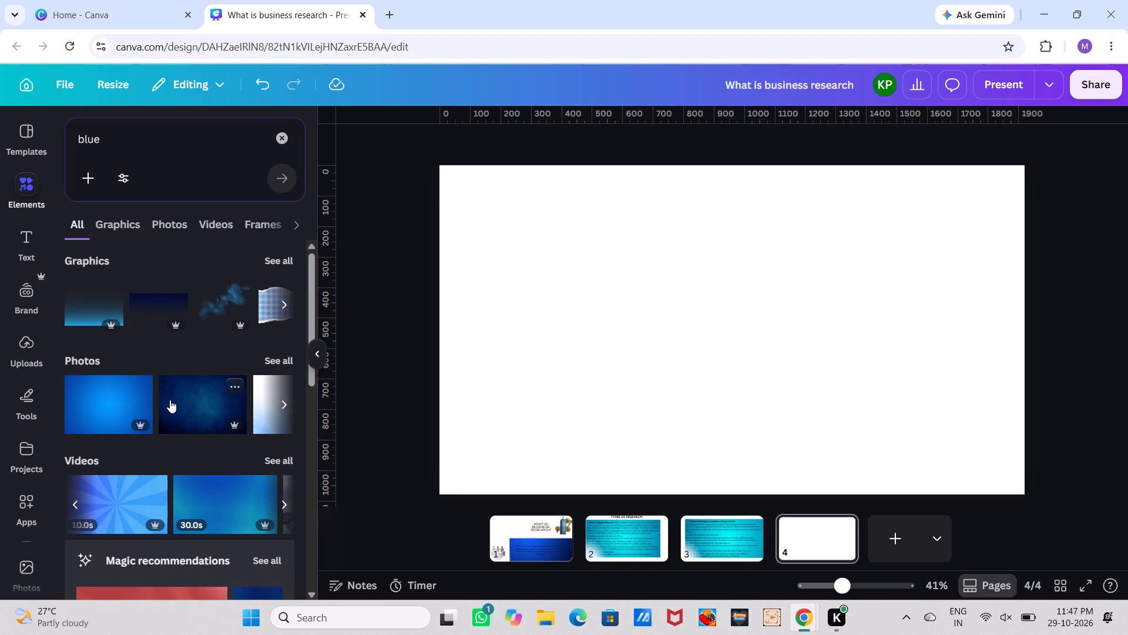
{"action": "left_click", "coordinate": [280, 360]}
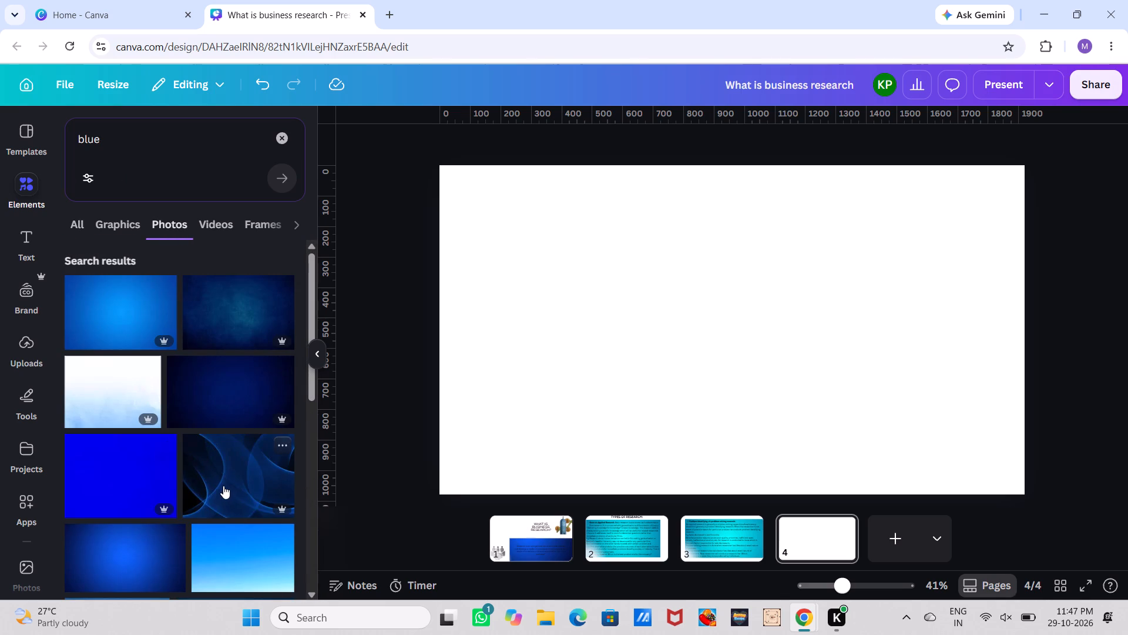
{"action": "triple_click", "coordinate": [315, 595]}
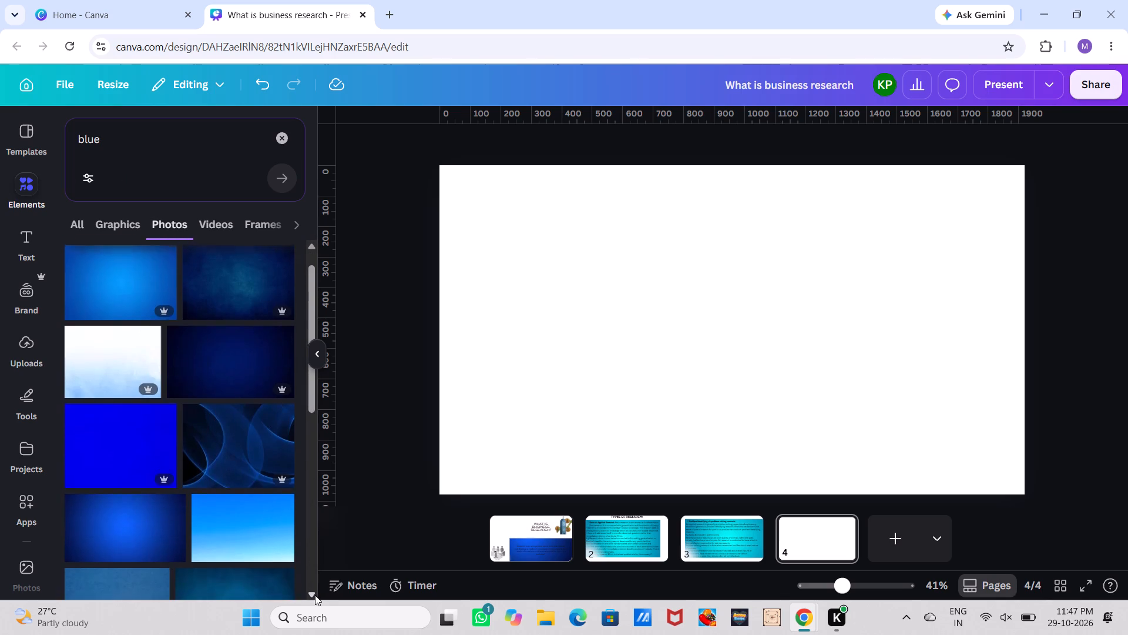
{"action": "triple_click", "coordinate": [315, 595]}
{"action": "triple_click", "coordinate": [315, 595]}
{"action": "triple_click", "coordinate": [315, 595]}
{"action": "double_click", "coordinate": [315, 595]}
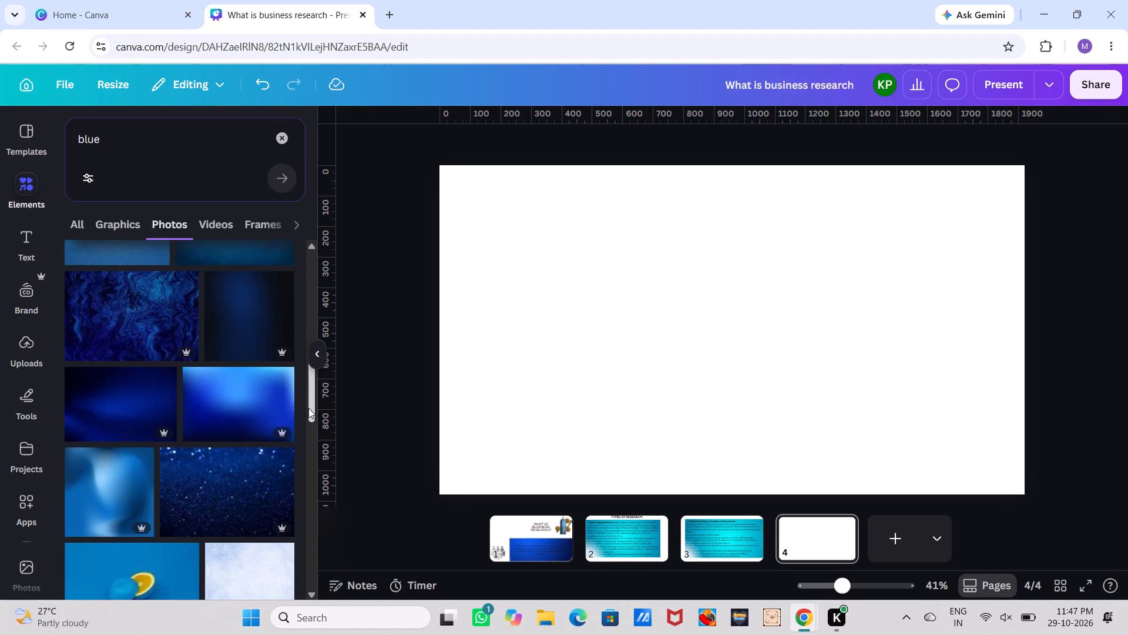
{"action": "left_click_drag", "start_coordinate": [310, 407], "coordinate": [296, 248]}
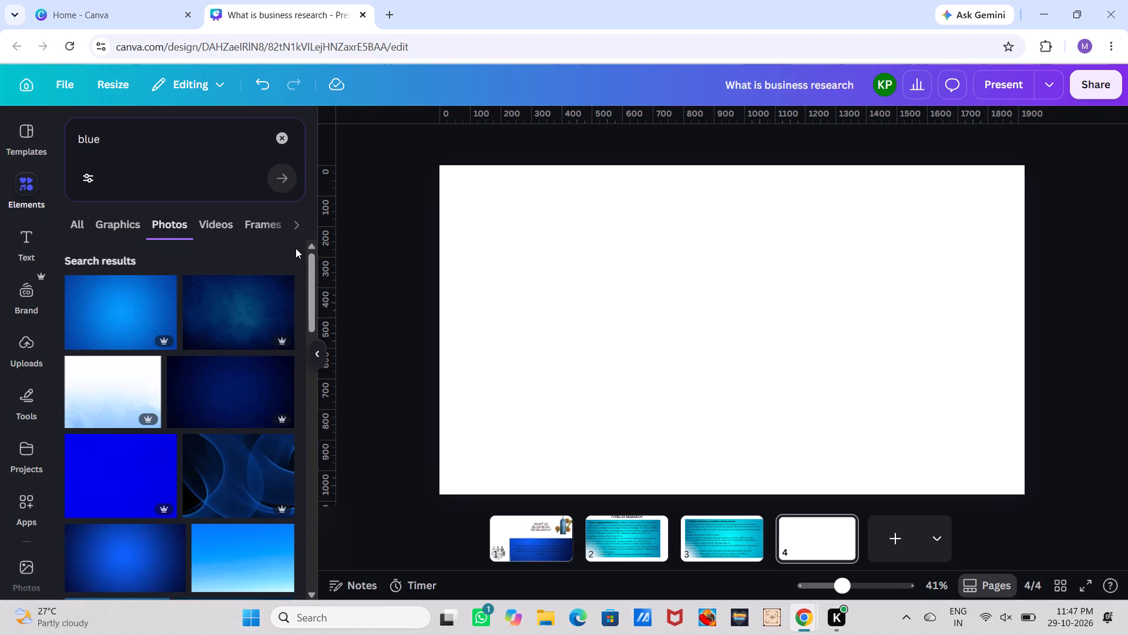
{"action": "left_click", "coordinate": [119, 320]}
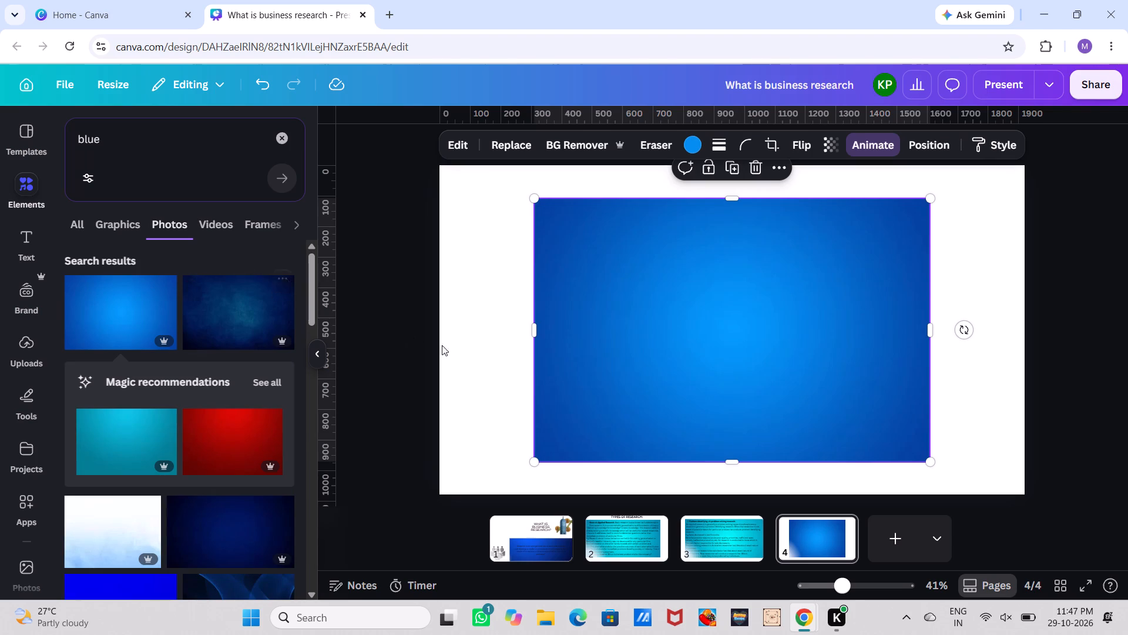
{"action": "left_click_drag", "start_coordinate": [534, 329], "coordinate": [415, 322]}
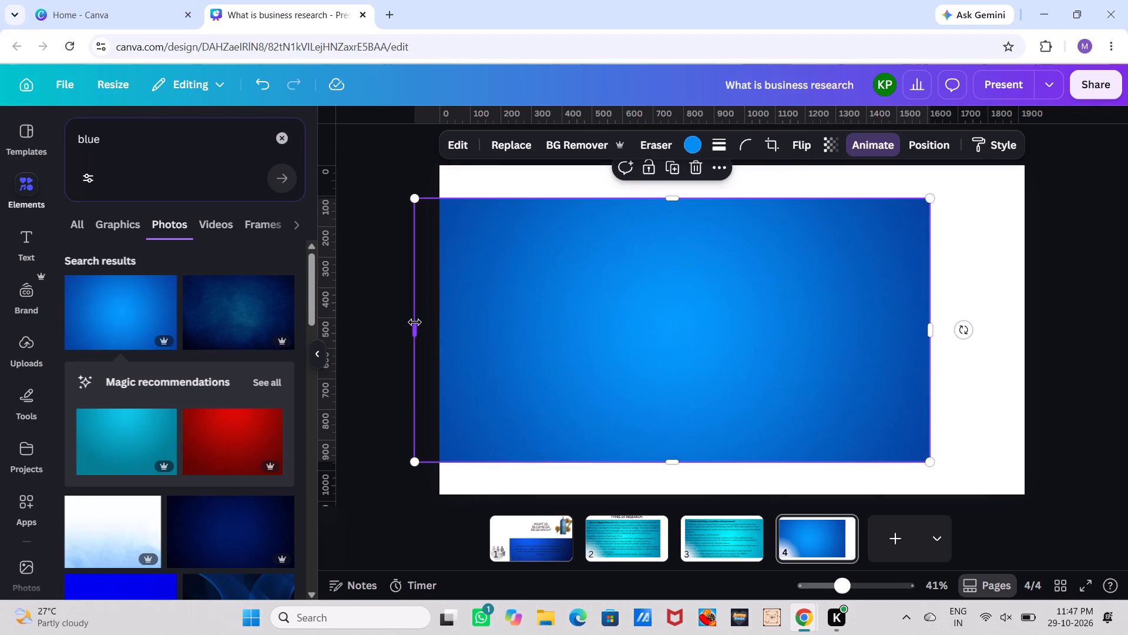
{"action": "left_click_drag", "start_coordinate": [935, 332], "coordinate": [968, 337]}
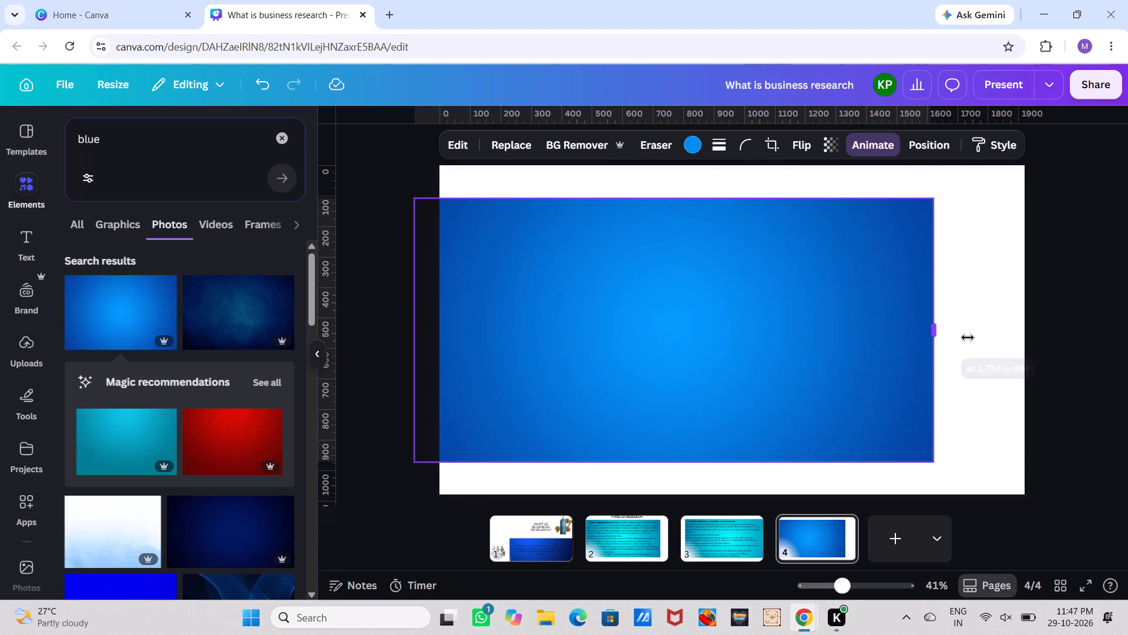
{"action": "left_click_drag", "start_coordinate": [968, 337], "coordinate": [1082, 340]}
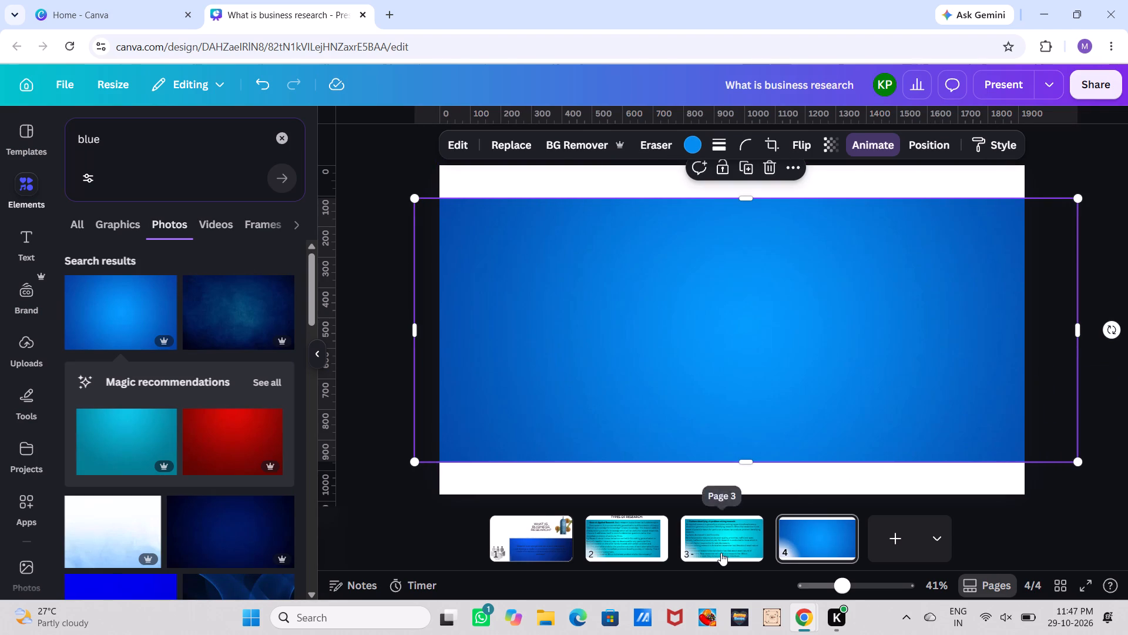
Extend the teal gradient background on page 3 leftward until it covers the page's left edge.
{"action": "left_click", "coordinate": [721, 553]}
{"action": "left_click", "coordinate": [605, 400]}
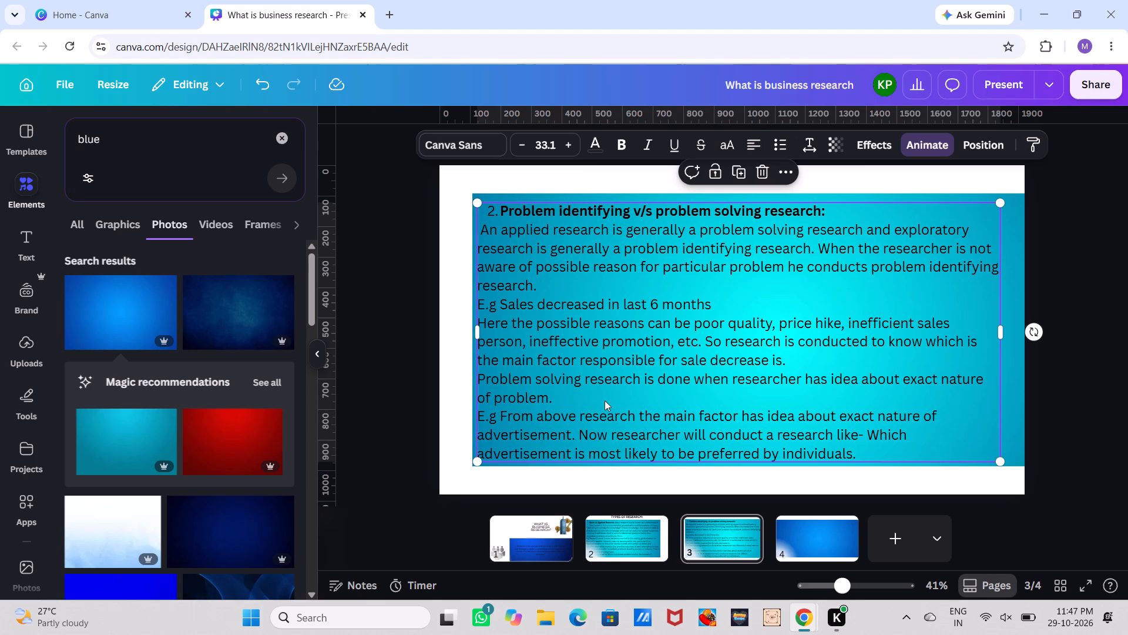
{"action": "left_click", "coordinate": [551, 460]}
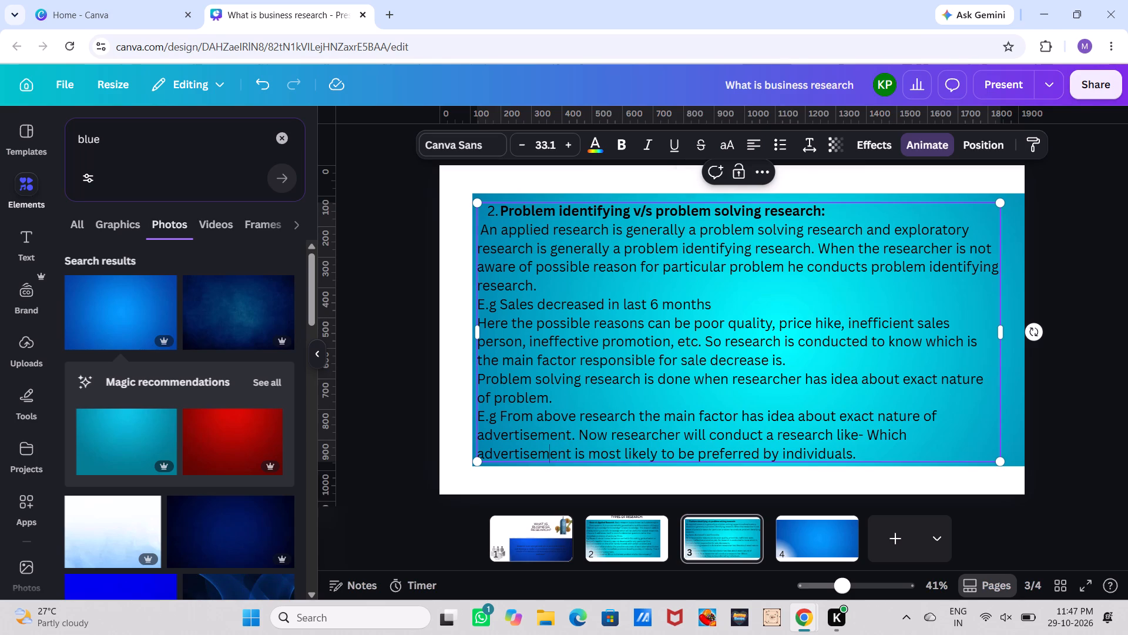
{"action": "left_click", "coordinate": [1018, 391]}
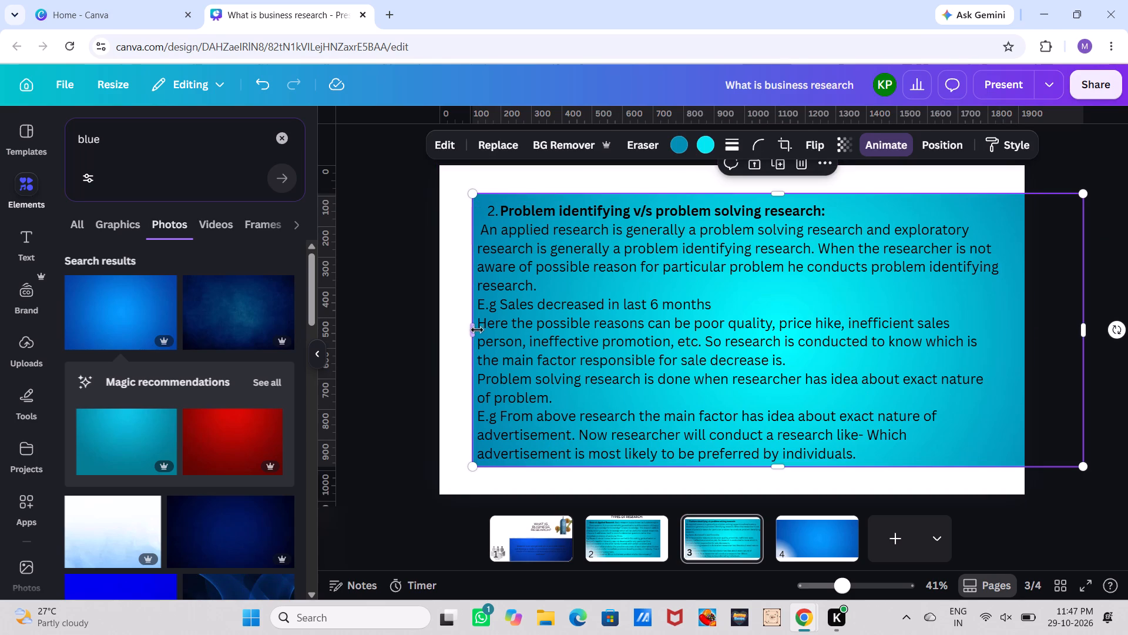
{"action": "left_click_drag", "start_coordinate": [478, 330], "coordinate": [438, 332]}
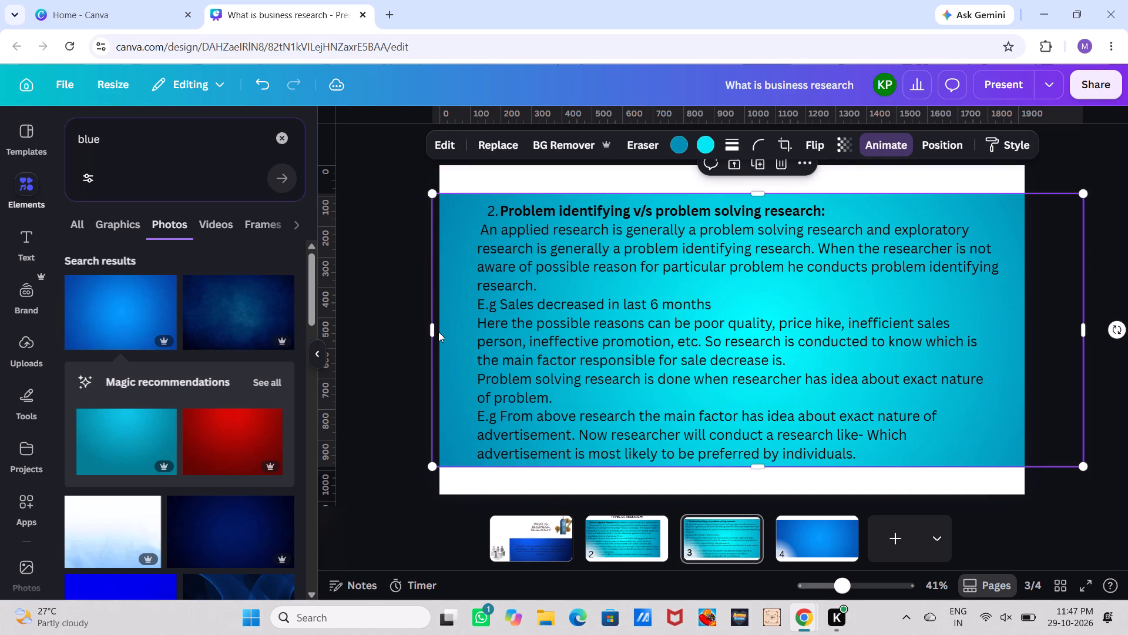
Extend the teal gradient background on page 2 rightward to the page's right edge, and deselect it.
{"action": "left_click", "coordinate": [626, 523]}
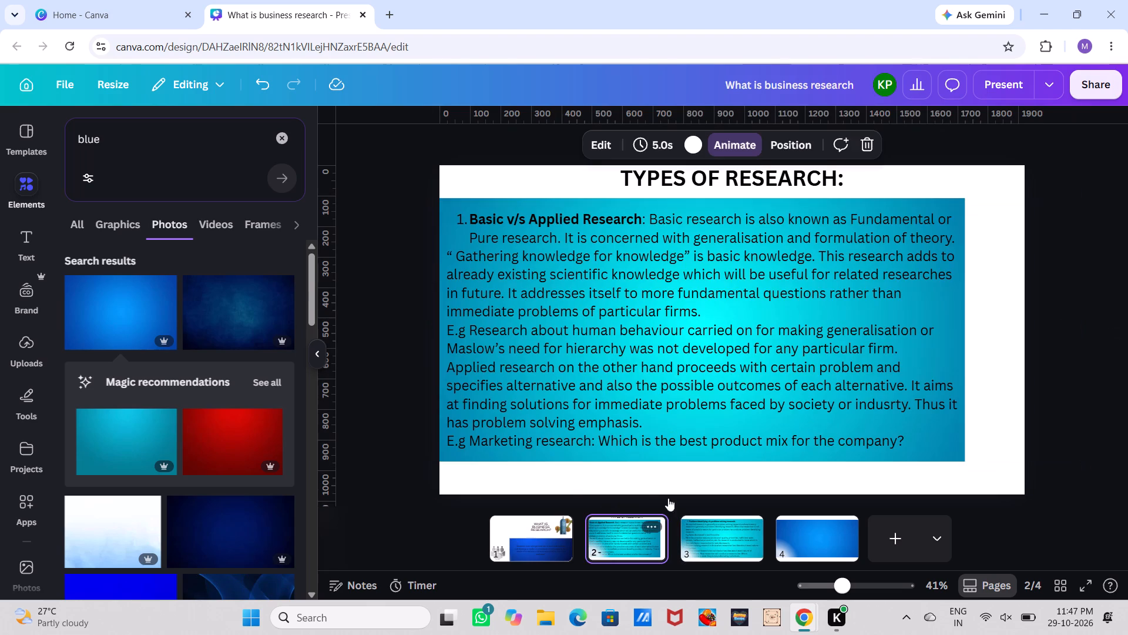
{"action": "left_click", "coordinate": [952, 425]}
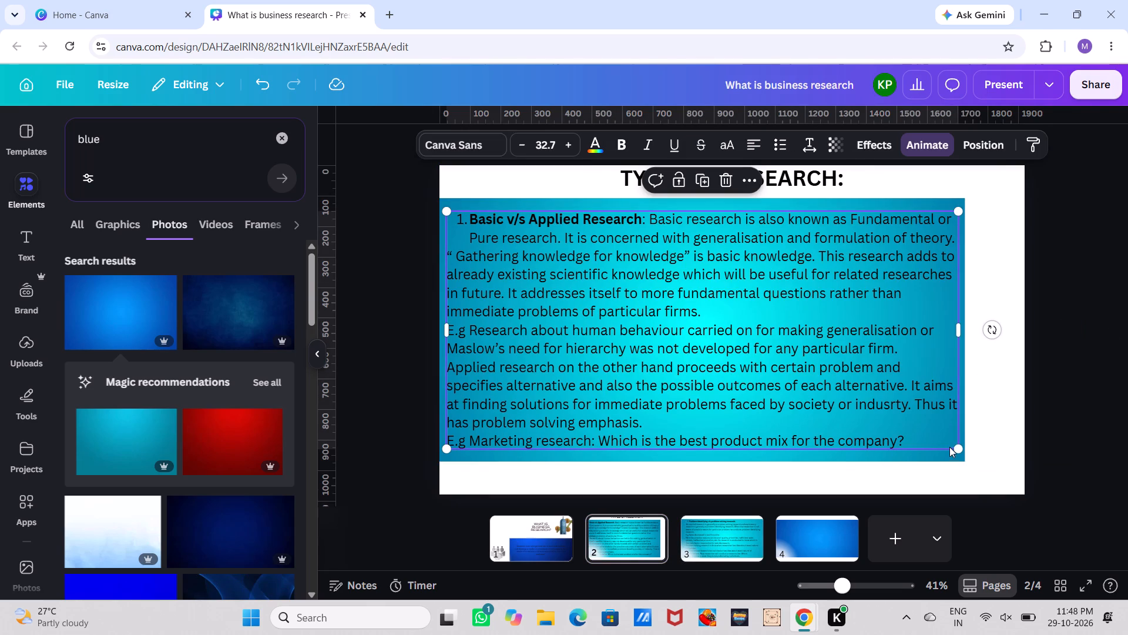
{"action": "left_click", "coordinate": [948, 450]}
{"action": "left_click", "coordinate": [944, 457]}
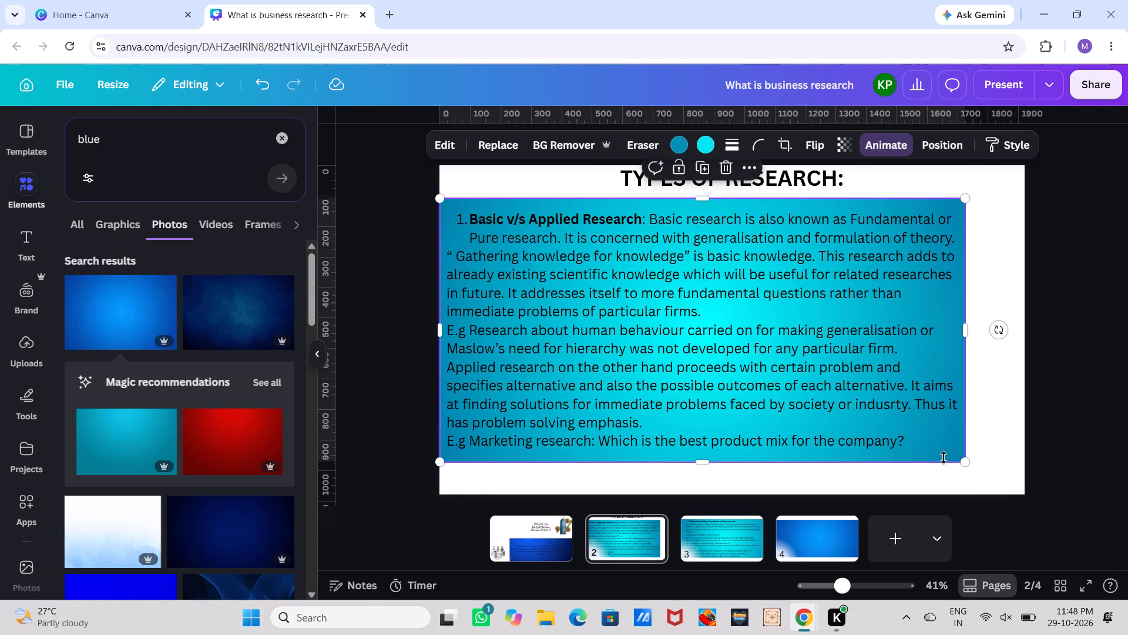
{"action": "left_click_drag", "start_coordinate": [967, 333], "coordinate": [1032, 333]}
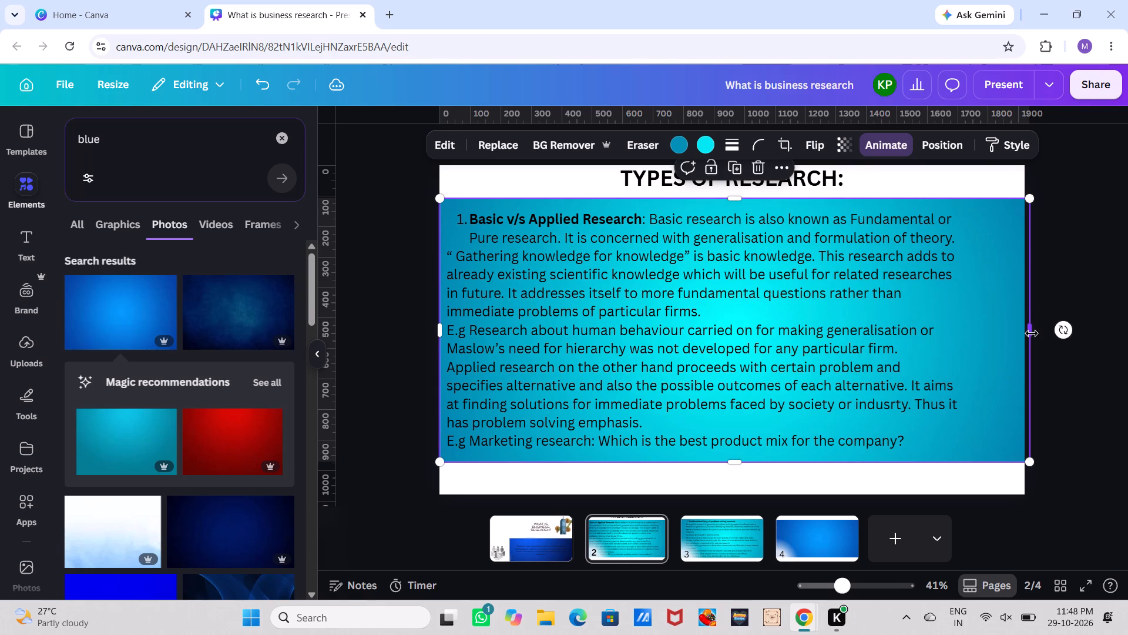
{"action": "left_click", "coordinate": [1050, 333]}
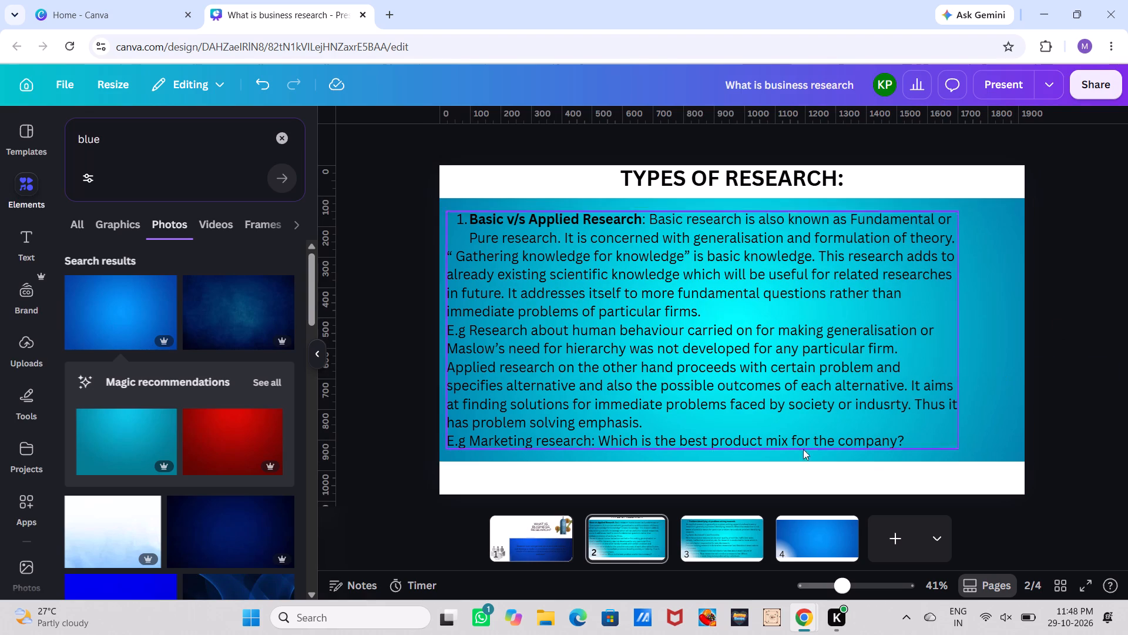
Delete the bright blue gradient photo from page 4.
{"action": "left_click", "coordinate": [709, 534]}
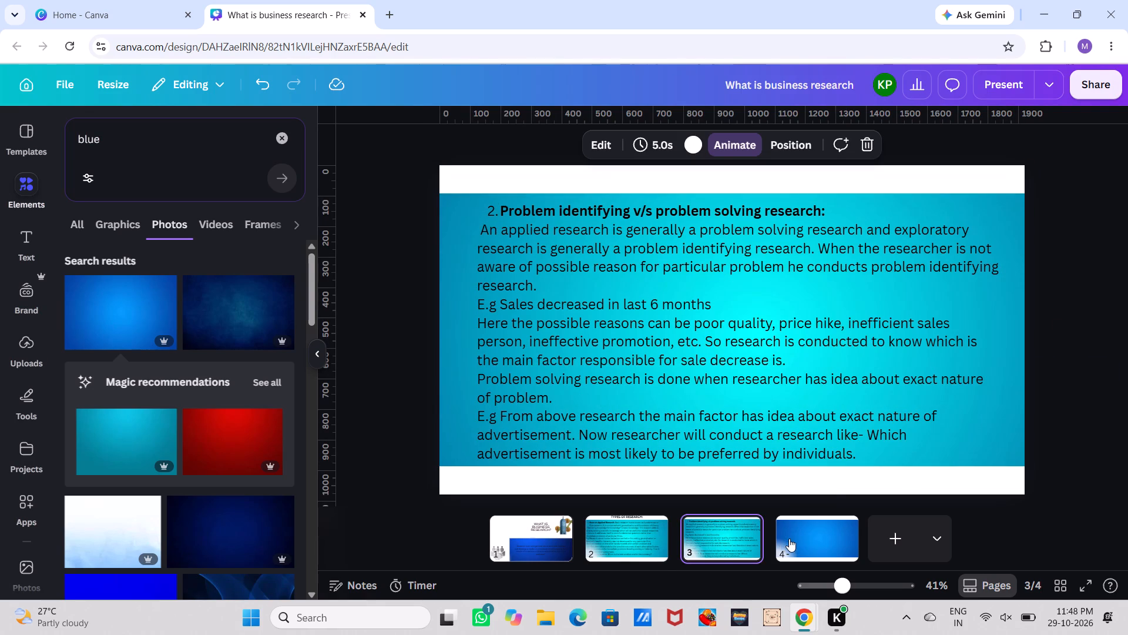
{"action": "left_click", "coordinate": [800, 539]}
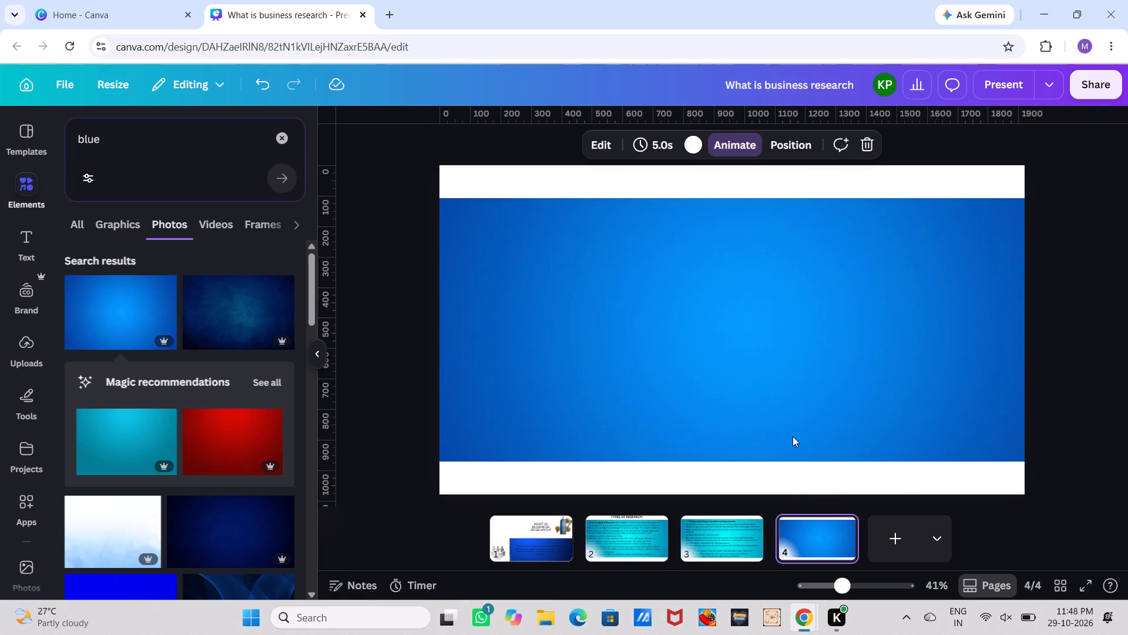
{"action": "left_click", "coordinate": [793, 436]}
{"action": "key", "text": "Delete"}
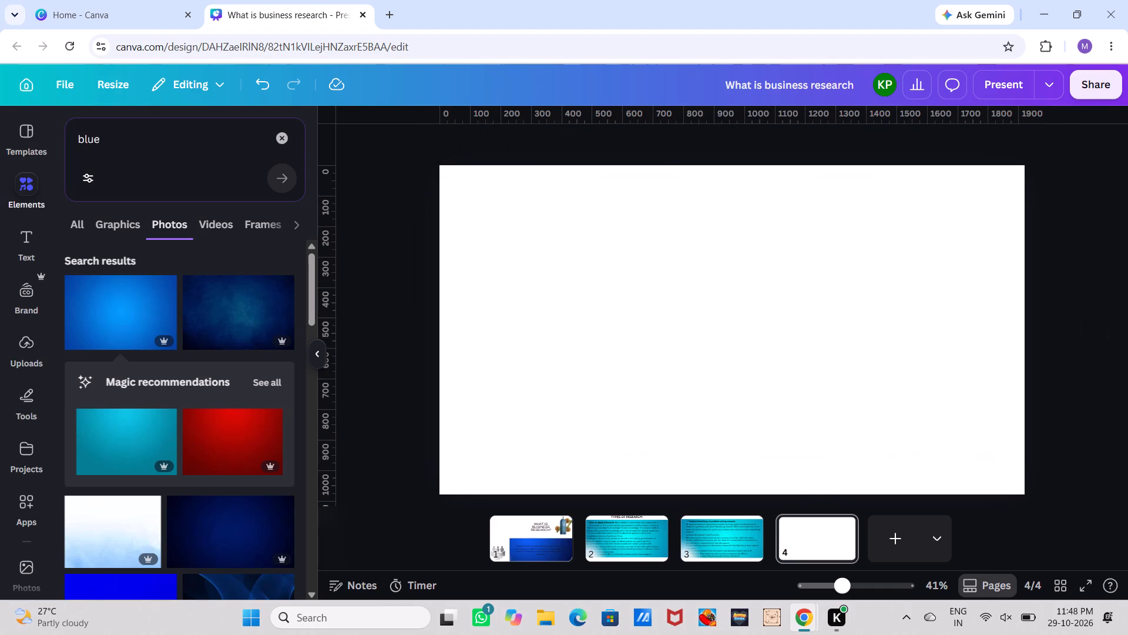
Insert the recommended teal gradient photo on page 4 and stretch it to both side edges of the page.
{"action": "left_click", "coordinate": [151, 419]}
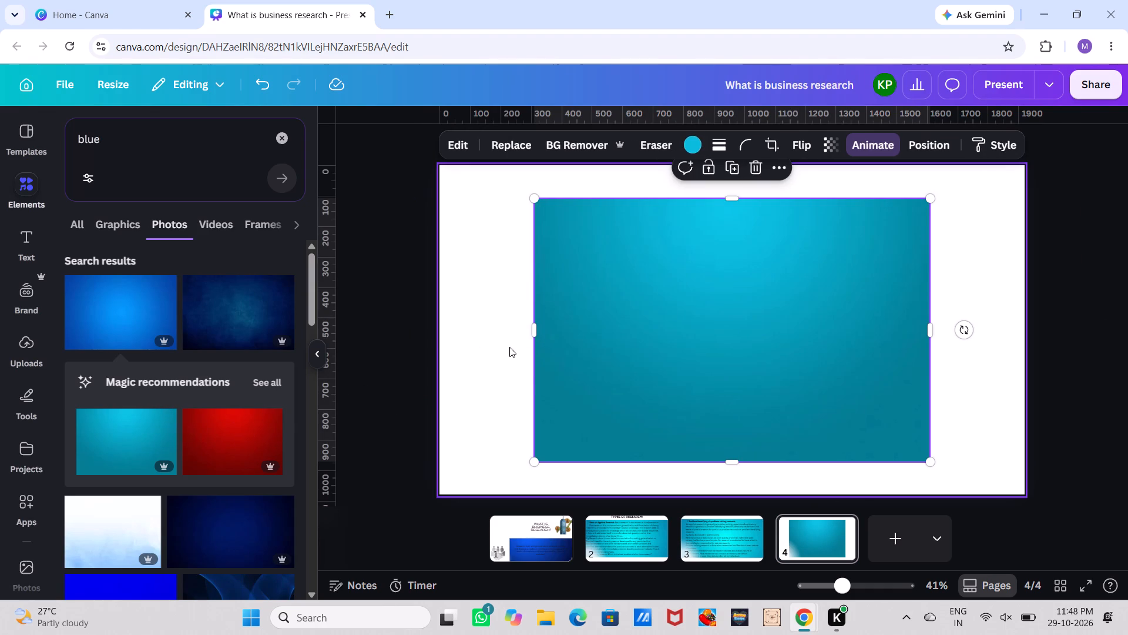
{"action": "left_click_drag", "start_coordinate": [538, 330], "coordinate": [439, 339]}
{"action": "left_click_drag", "start_coordinate": [934, 328], "coordinate": [968, 329]}
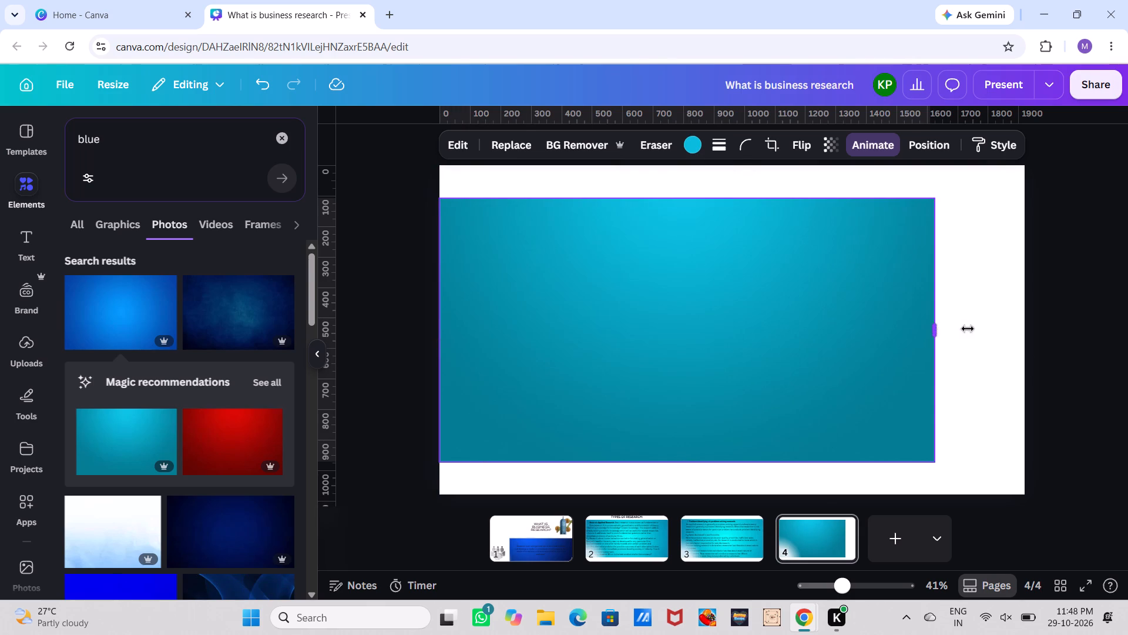
{"action": "left_click_drag", "start_coordinate": [968, 329], "coordinate": [1029, 318]}
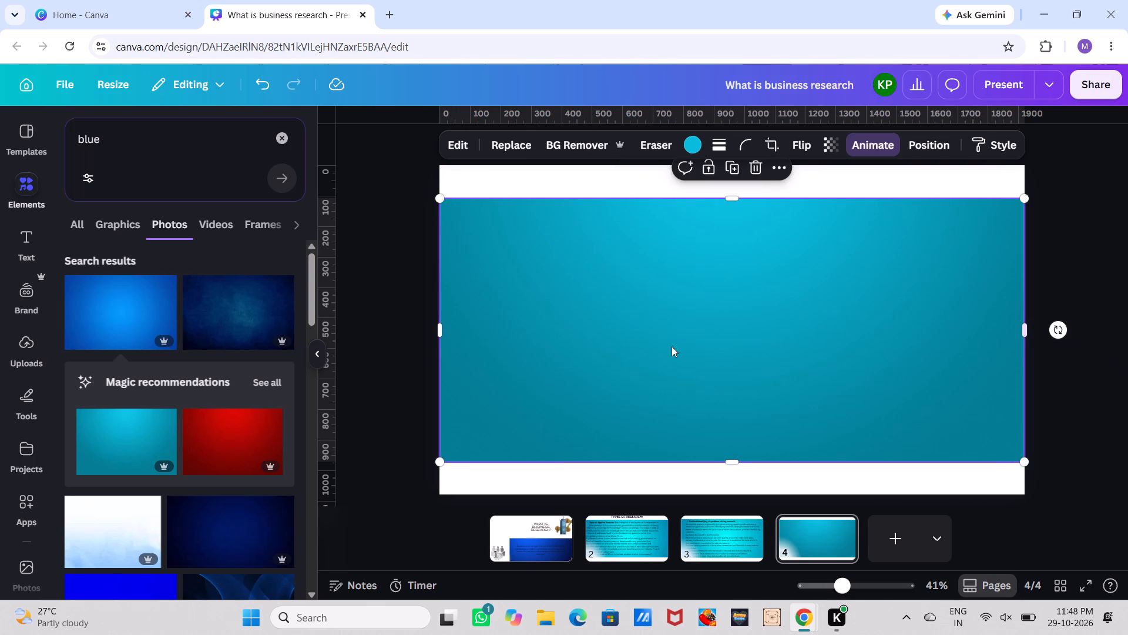
{"action": "left_click", "coordinate": [83, 272]}
Add a body text box on page 4 and replace its placeholder with the list number "3.".
{"action": "left_click", "coordinate": [18, 232]}
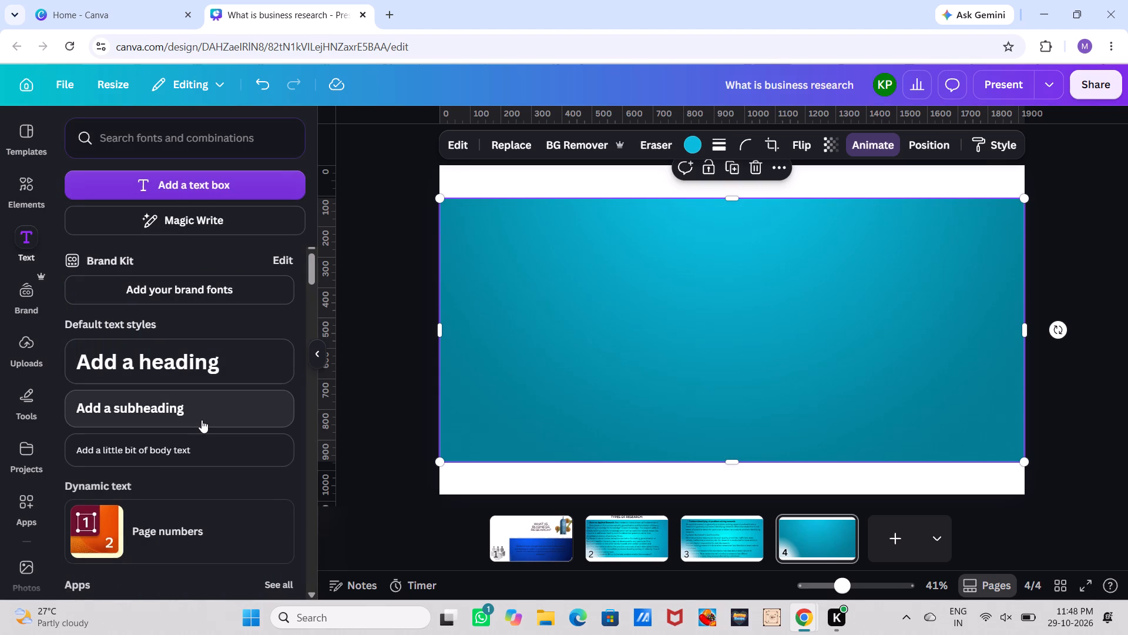
{"action": "left_click", "coordinate": [188, 446]}
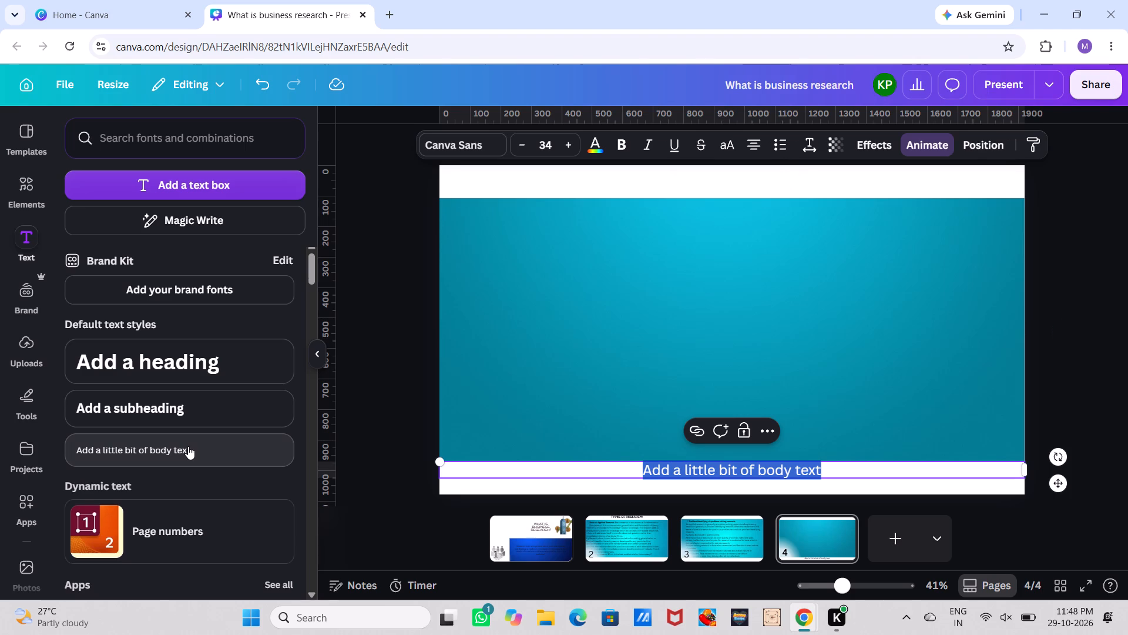
{"action": "key", "text": "Delete"}
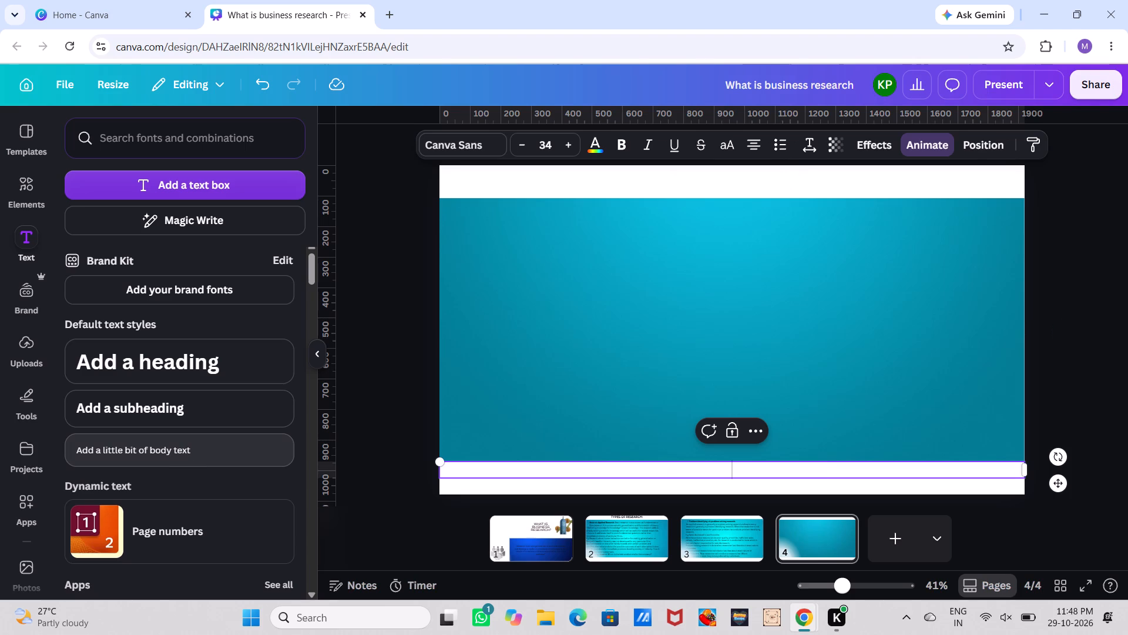
{"action": "key", "text": "3"}
{"action": "type", "text": "."}
{"action": "key", "text": "space"}
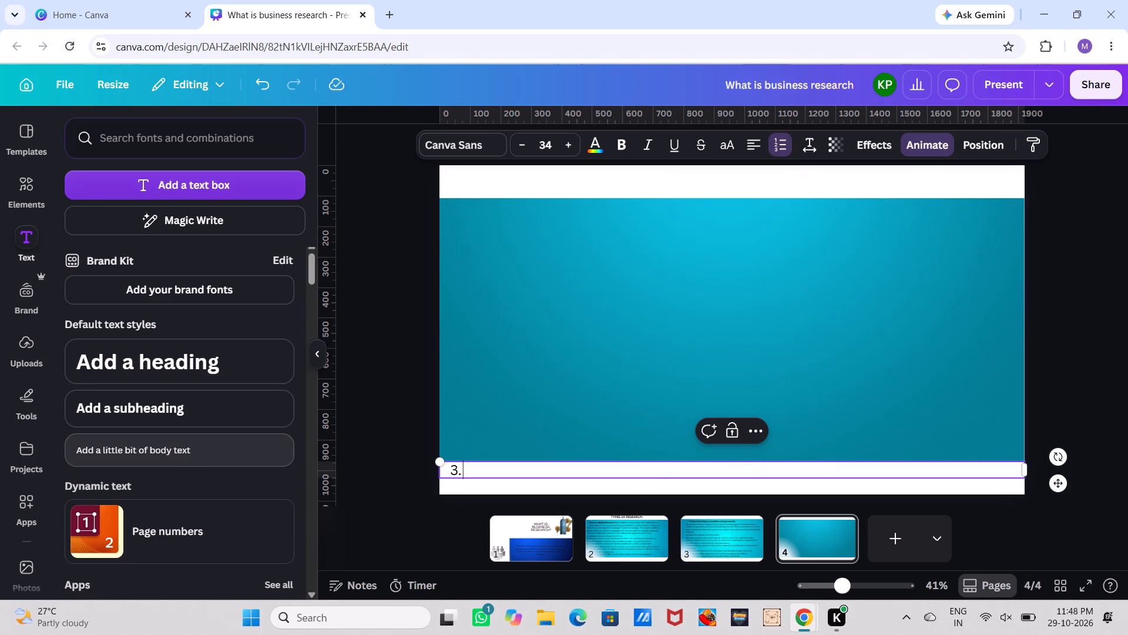
Move the numbered text box up to the top edge of the teal background on page 4.
{"action": "left_click_drag", "start_coordinate": [482, 470], "coordinate": [489, 437]}
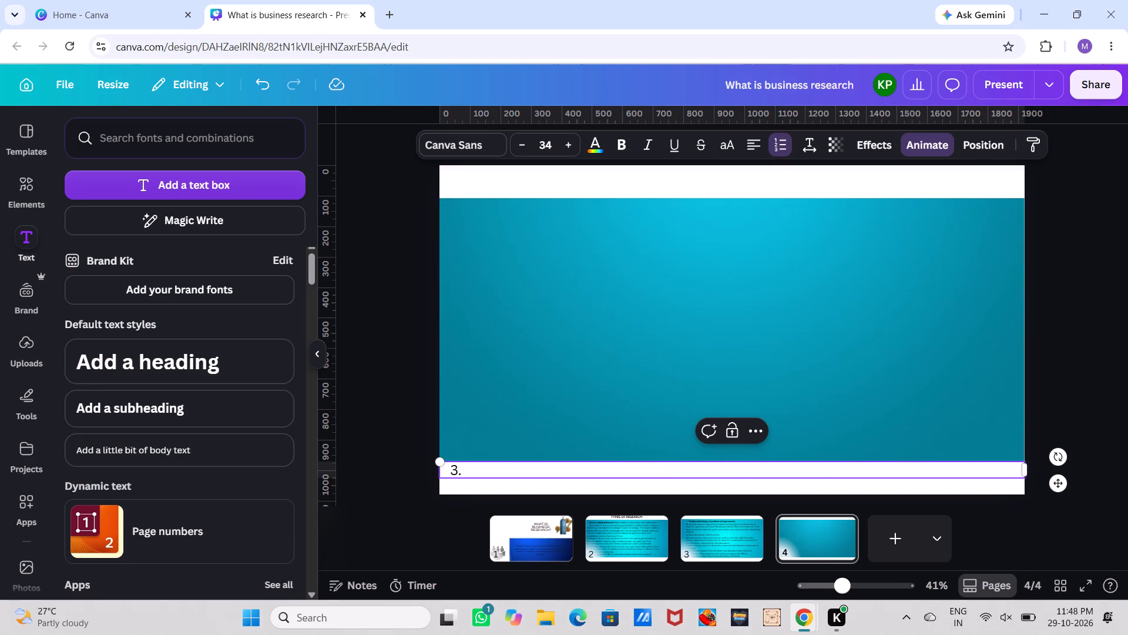
{"action": "left_click", "coordinate": [489, 462]}
{"action": "left_click_drag", "start_coordinate": [488, 468], "coordinate": [493, 448]}
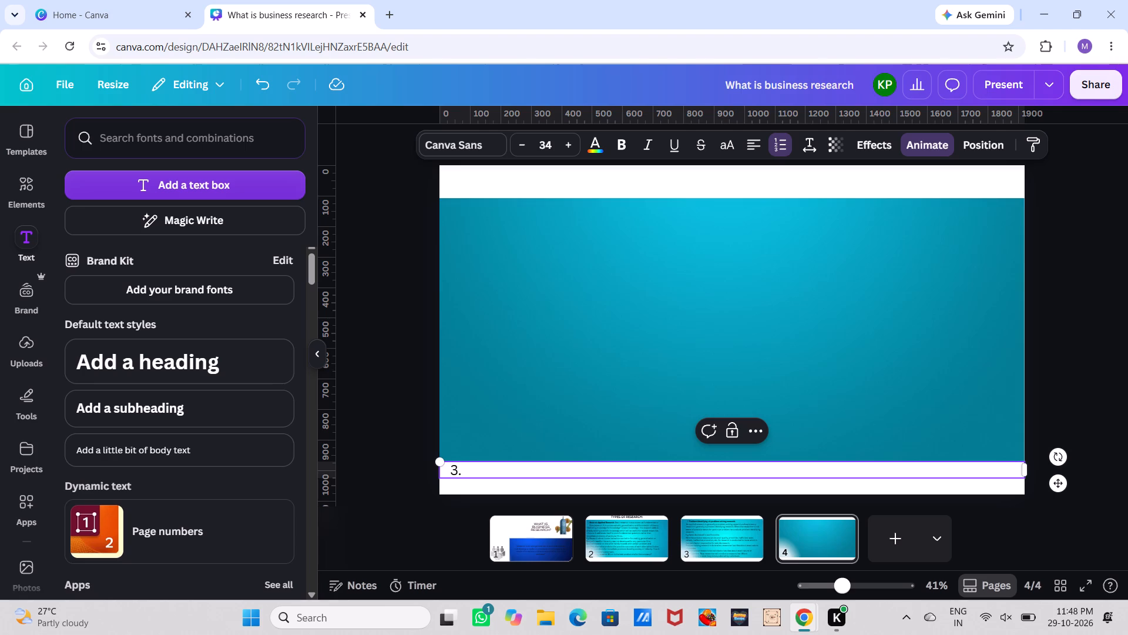
{"action": "left_click", "coordinate": [494, 474]}
{"action": "left_click_drag", "start_coordinate": [494, 474], "coordinate": [503, 449]}
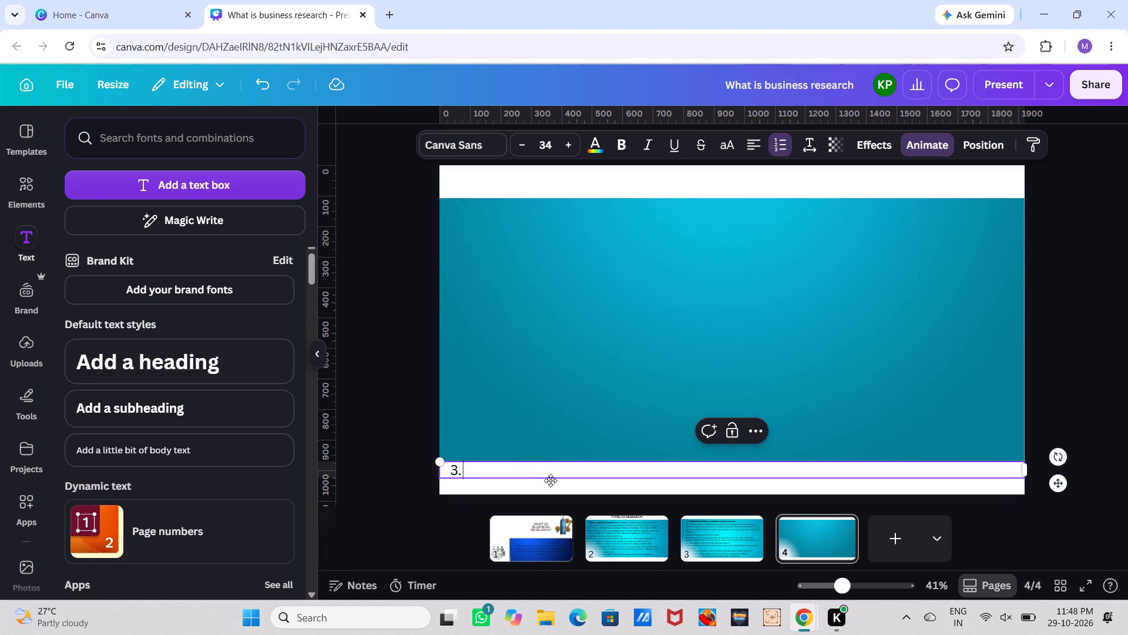
{"action": "left_click", "coordinate": [550, 480]}
{"action": "left_click_drag", "start_coordinate": [555, 469], "coordinate": [558, 399]}
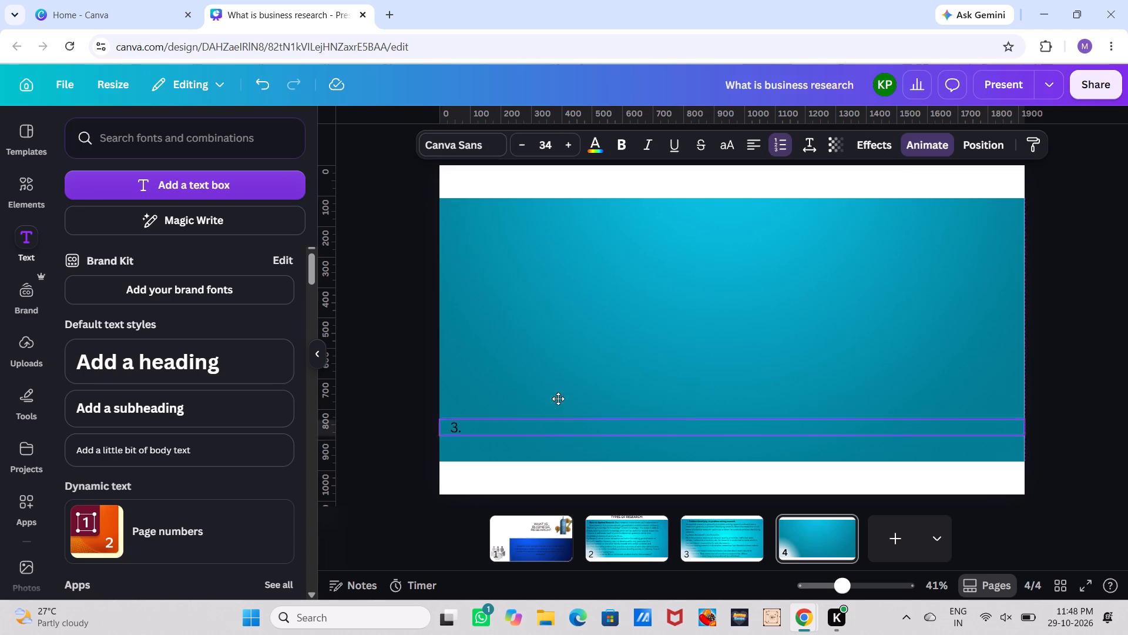
{"action": "left_click_drag", "start_coordinate": [558, 399], "coordinate": [560, 274]}
{"action": "left_click_drag", "start_coordinate": [559, 269], "coordinate": [552, 199]}
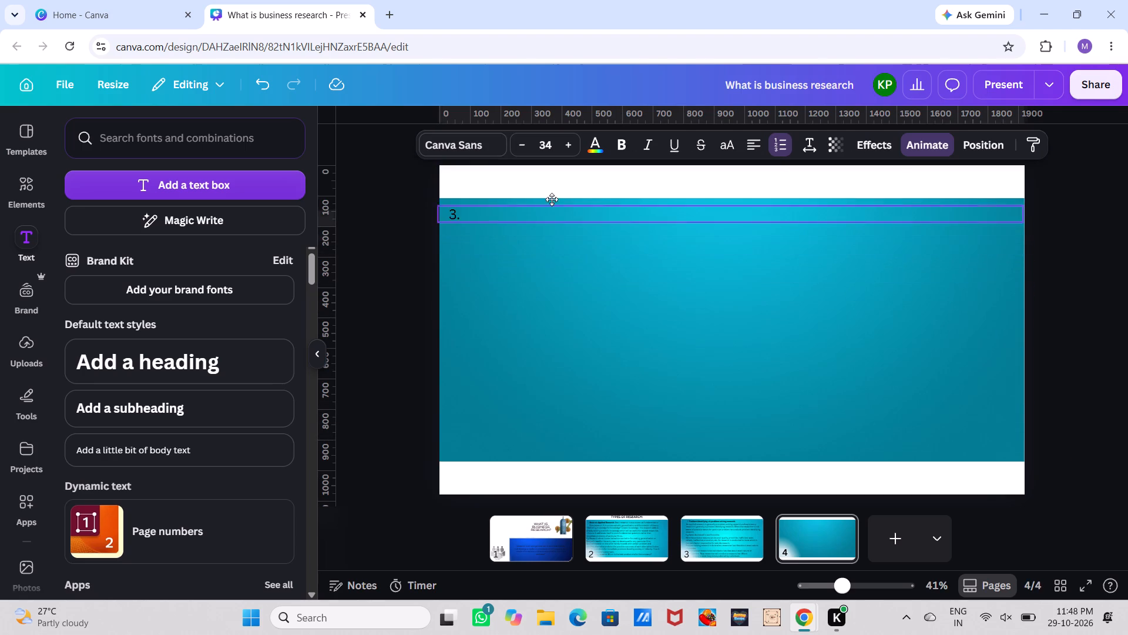
{"action": "left_click_drag", "start_coordinate": [552, 199], "coordinate": [555, 208]}
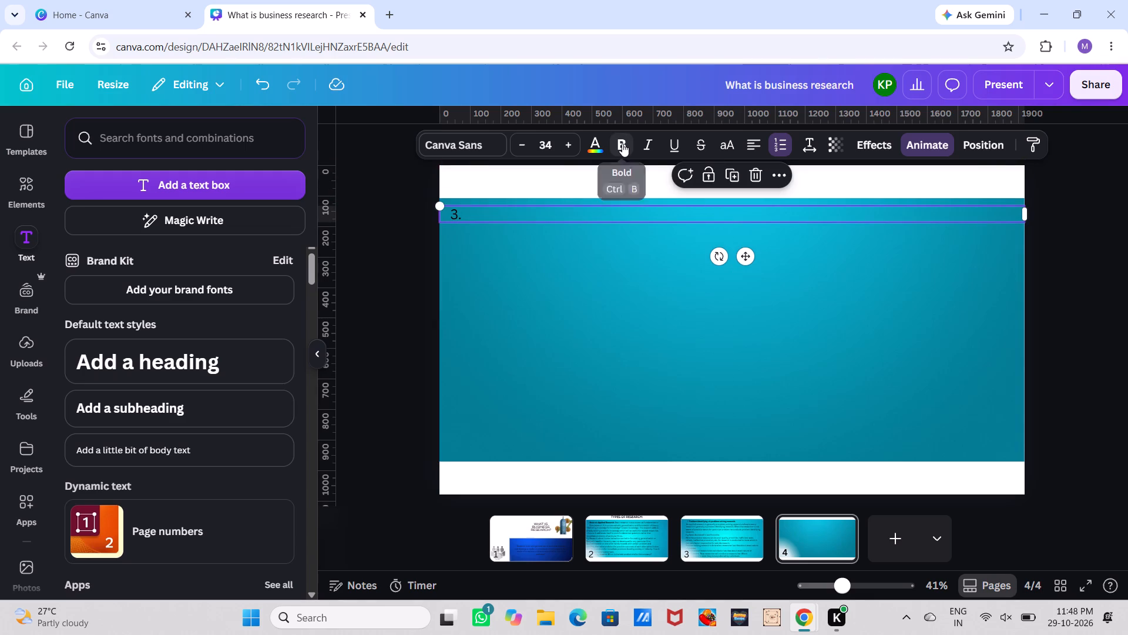
Enter the bold heading "Internal v/s External research:" after the number 3.
{"action": "left_click", "coordinate": [622, 143]}
{"action": "left_click", "coordinate": [484, 217]}
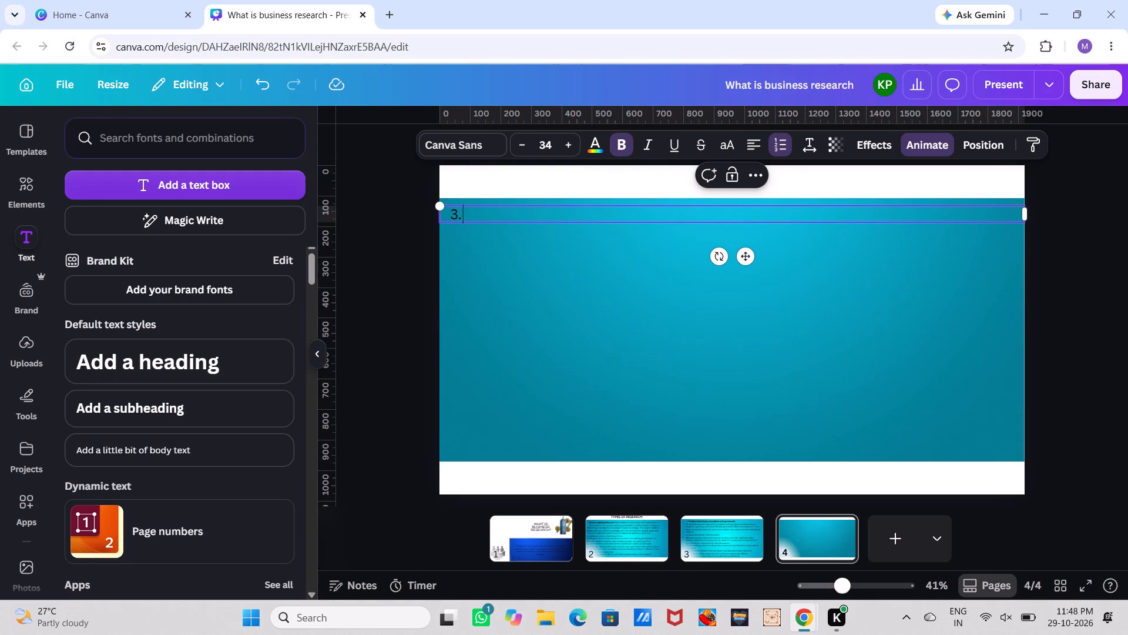
{"action": "key", "text": "shift+i"}
{"action": "type", "text": "nternal"}
{"action": "key", "text": "space"}
{"action": "type", "text": "v/s"}
{"action": "key", "text": "space"}
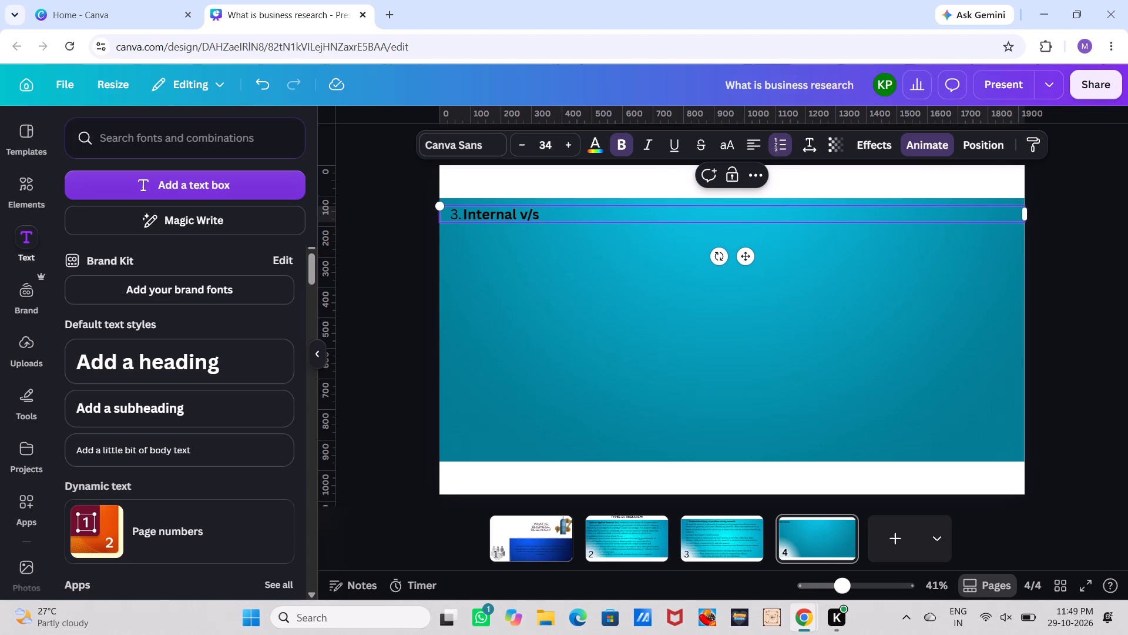
{"action": "type", "text": "External"}
{"action": "key", "text": "space"}
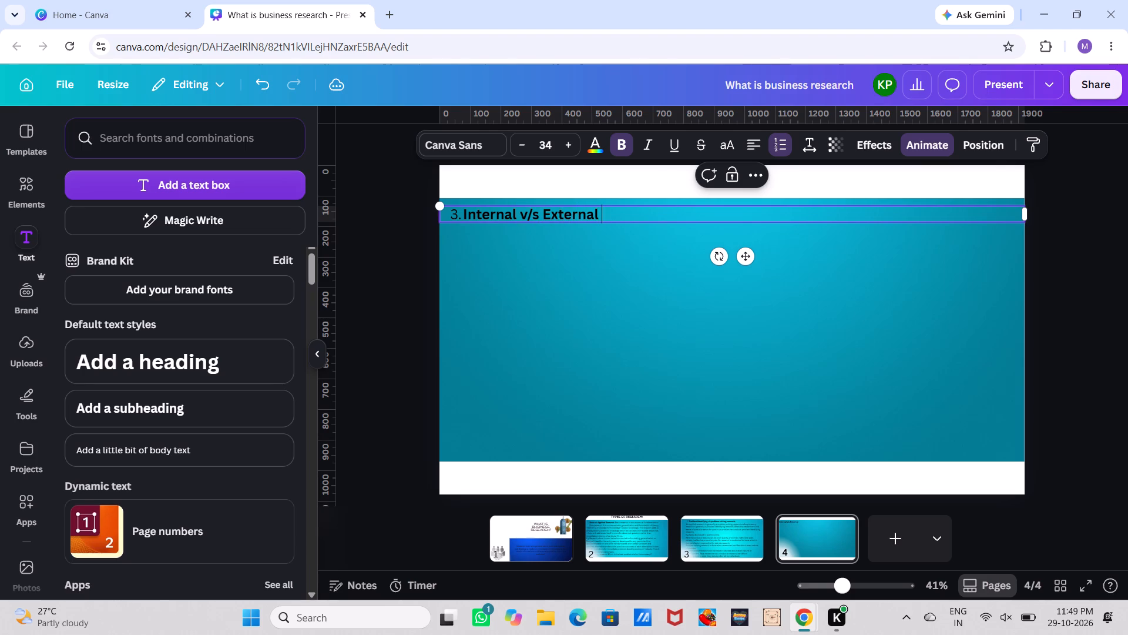
{"action": "type", "text": "research"}
{"action": "key", "text": "shift+colon"}
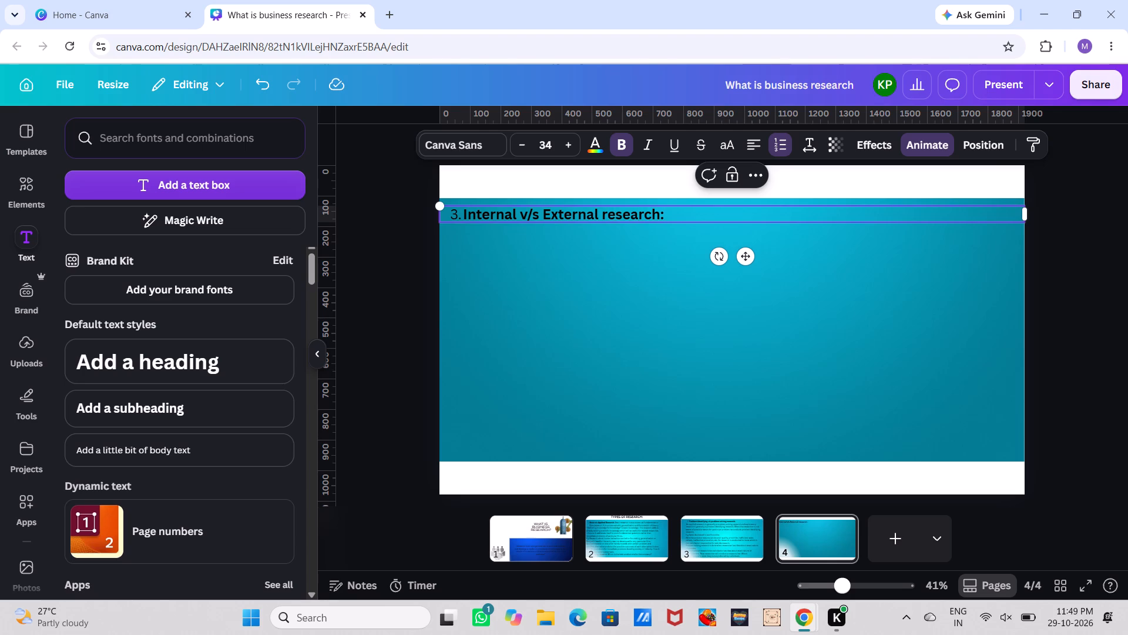
{"action": "key", "text": "space"}
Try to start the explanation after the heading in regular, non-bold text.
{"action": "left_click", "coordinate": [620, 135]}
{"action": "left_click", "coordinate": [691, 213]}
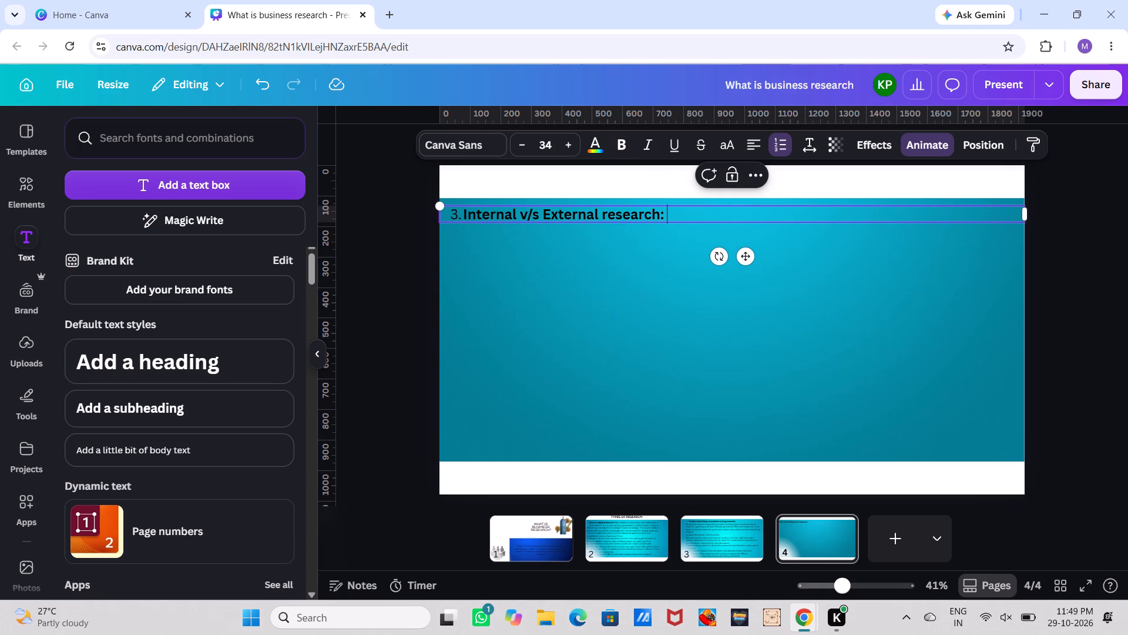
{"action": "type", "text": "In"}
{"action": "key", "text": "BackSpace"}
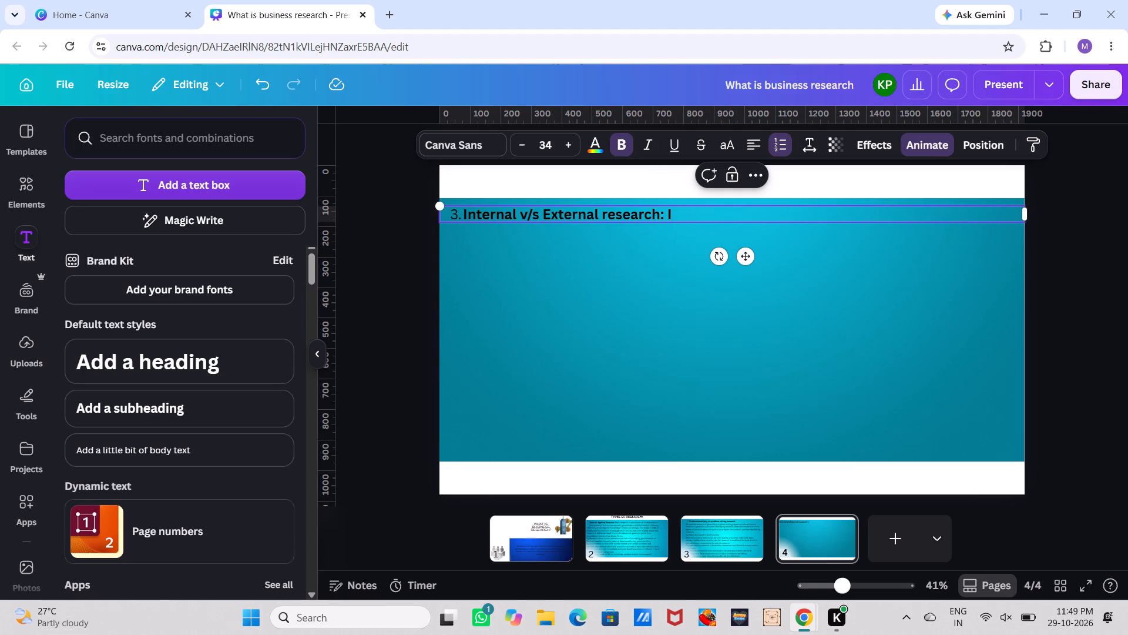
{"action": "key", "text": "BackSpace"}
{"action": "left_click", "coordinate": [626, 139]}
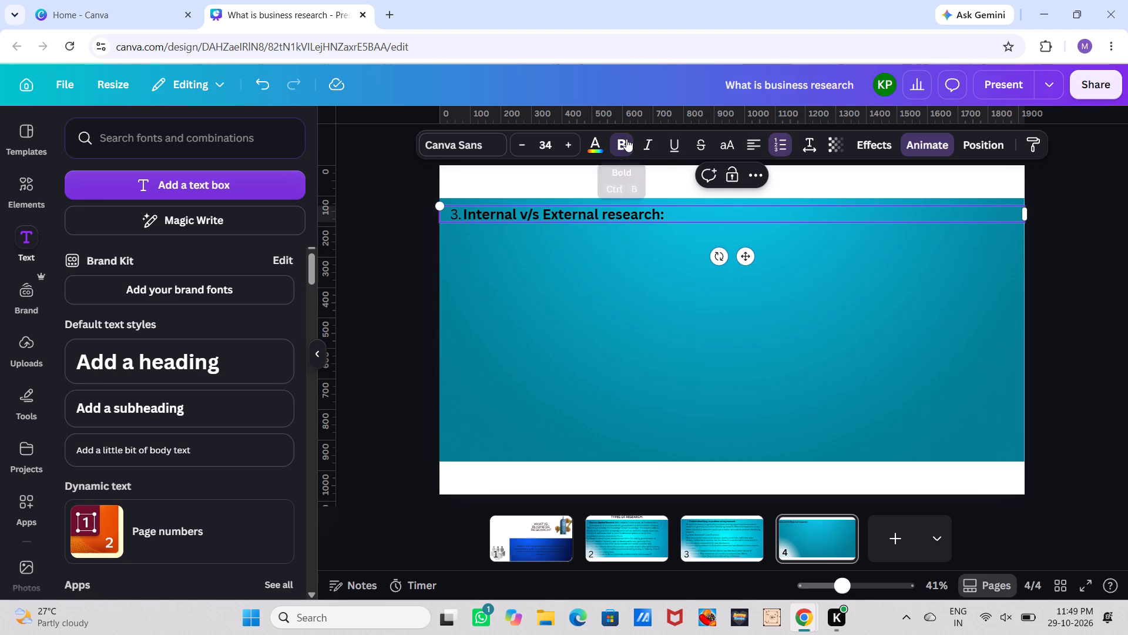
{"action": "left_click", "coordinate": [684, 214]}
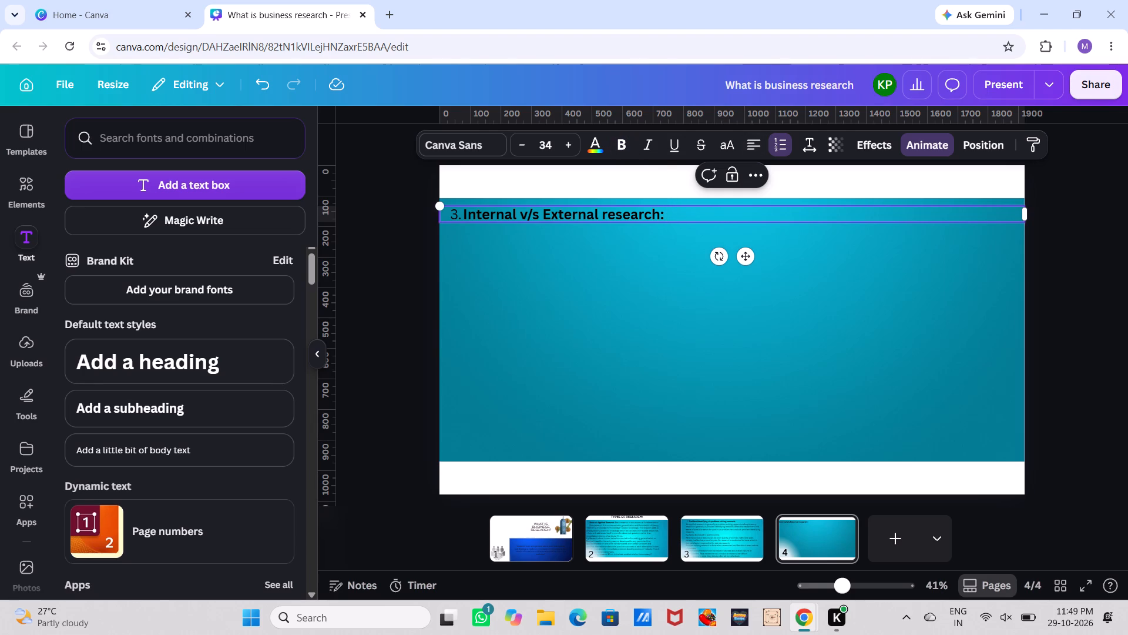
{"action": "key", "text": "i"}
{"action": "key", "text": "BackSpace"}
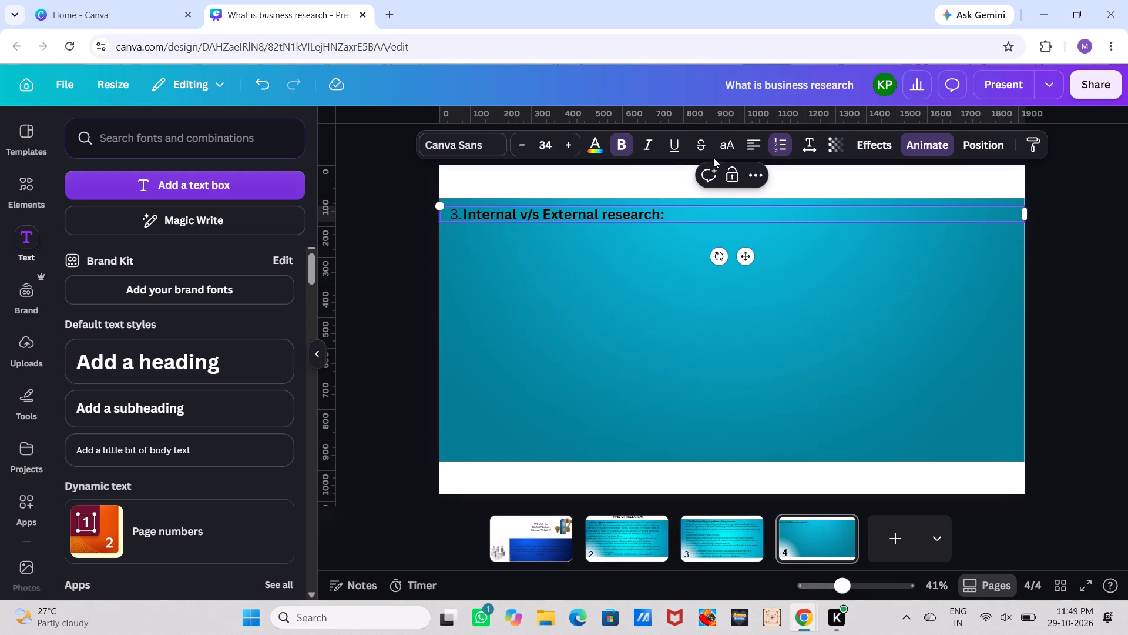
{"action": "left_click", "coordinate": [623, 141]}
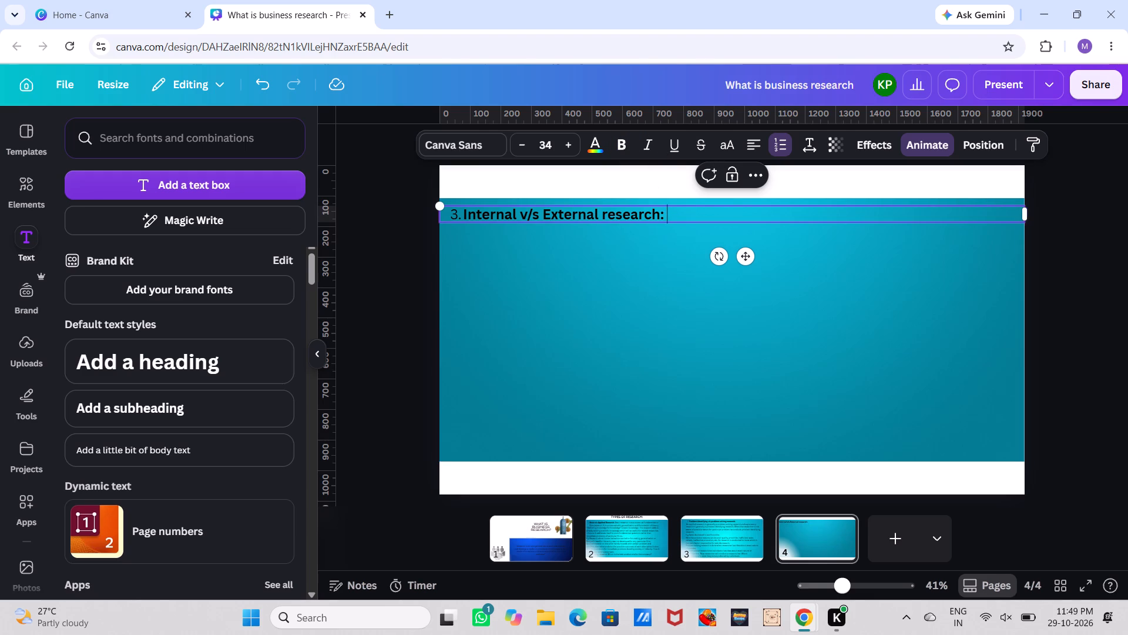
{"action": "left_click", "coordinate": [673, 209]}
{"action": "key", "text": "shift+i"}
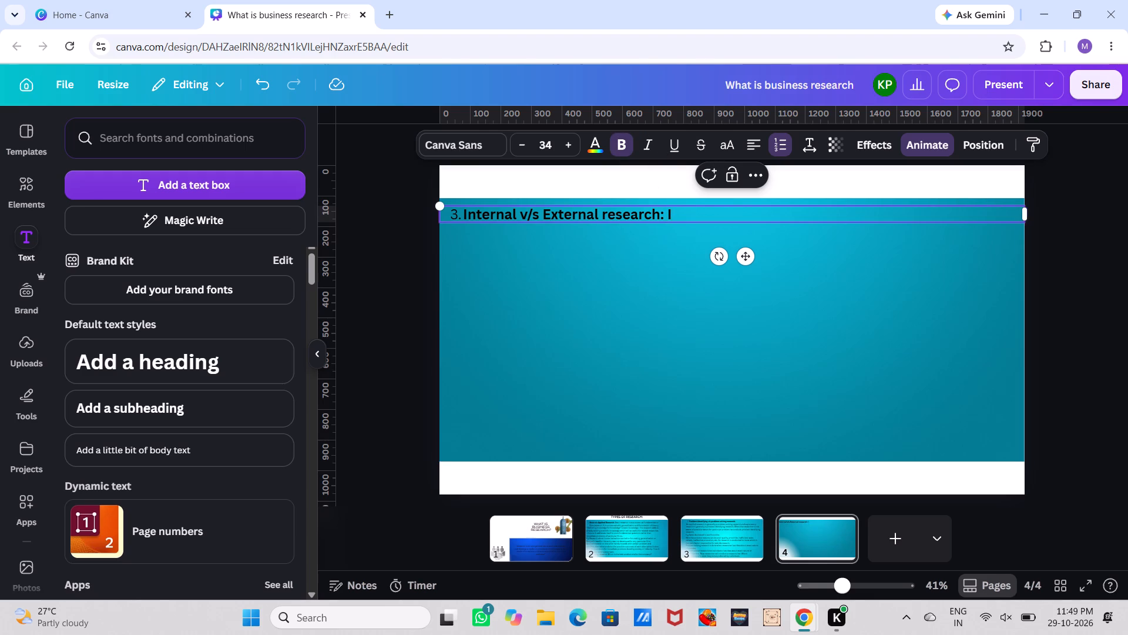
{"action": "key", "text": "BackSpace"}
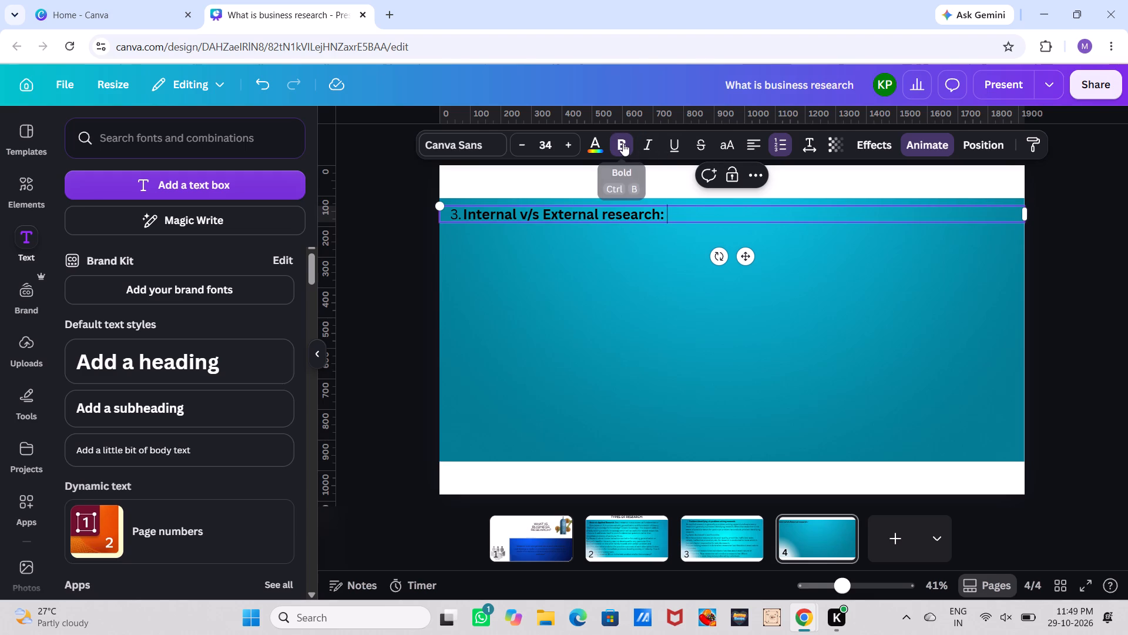
Turn off bold and continue after the heading with "Internal research is done by company's peronnel themselves while".
{"action": "left_click", "coordinate": [623, 143]}
{"action": "key", "text": "shift+i"}
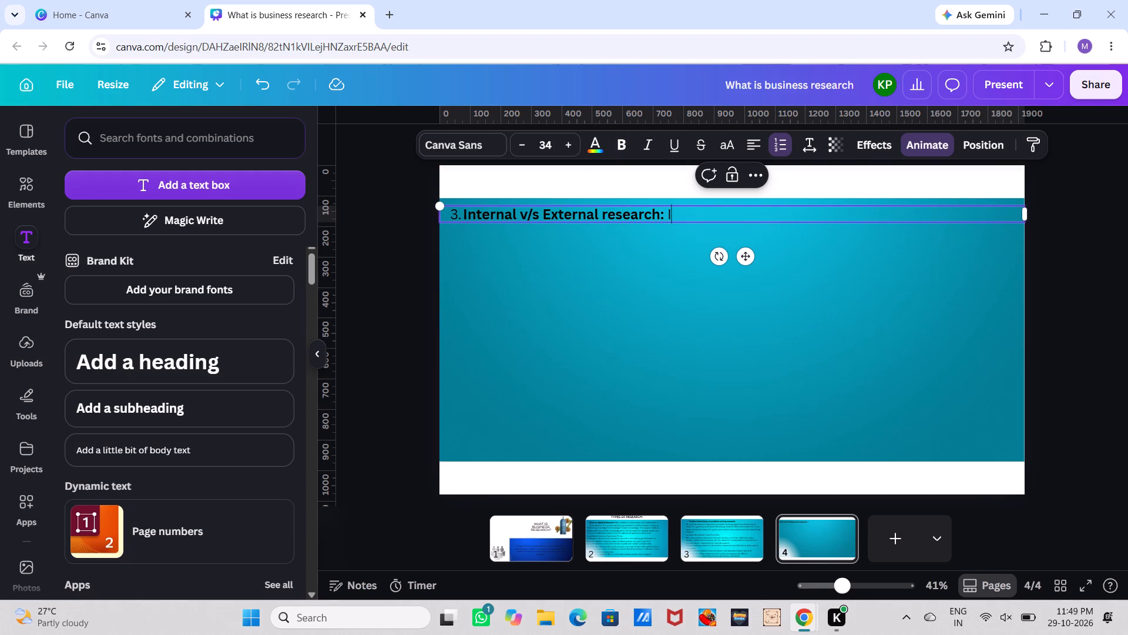
{"action": "type", "text": "nternal research"}
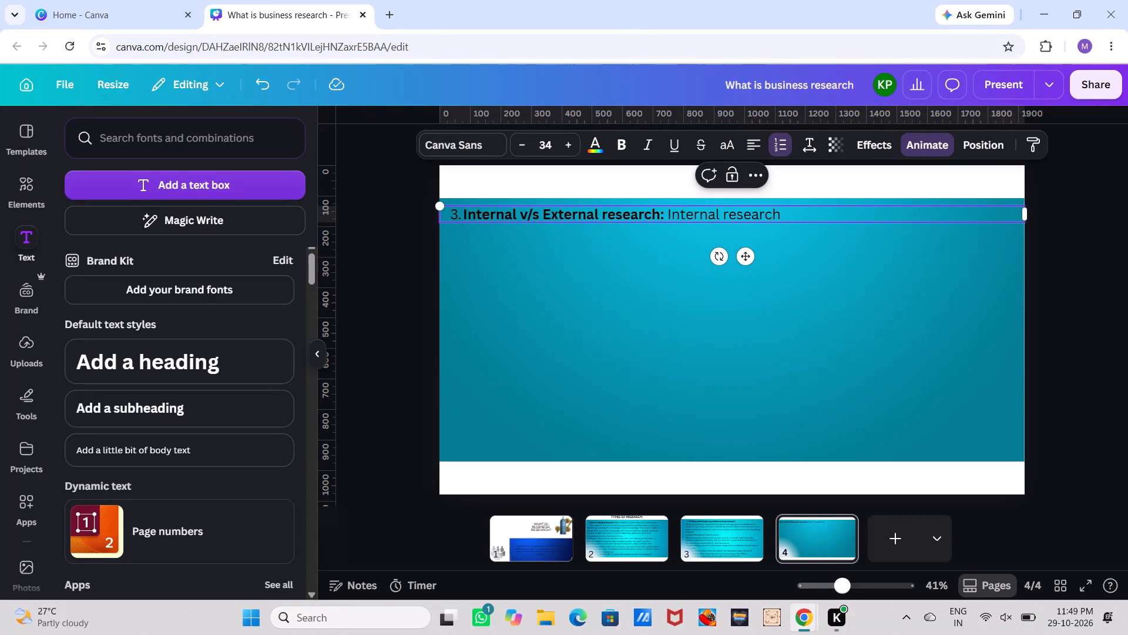
{"action": "key", "text": "space"}
{"action": "type", "text": "is done b"}
{"action": "type", "text": "y company's"}
{"action": "key", "text": "space"}
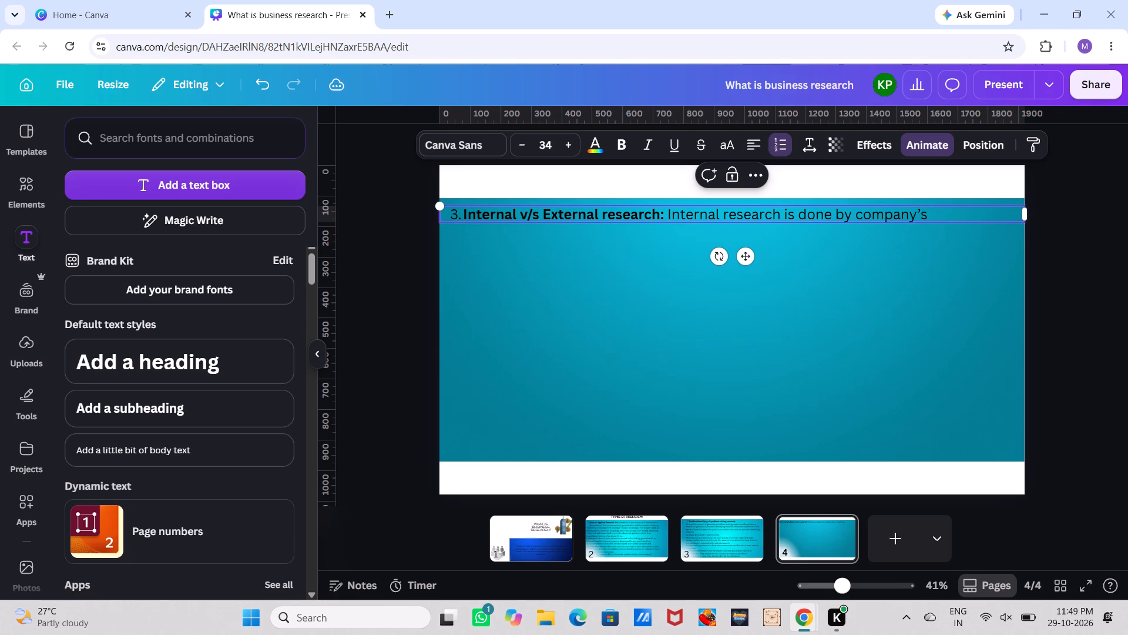
{"action": "type", "text": "pero"}
{"action": "type", "text": "nnel themselves while"}
{"action": "key", "text": "space"}
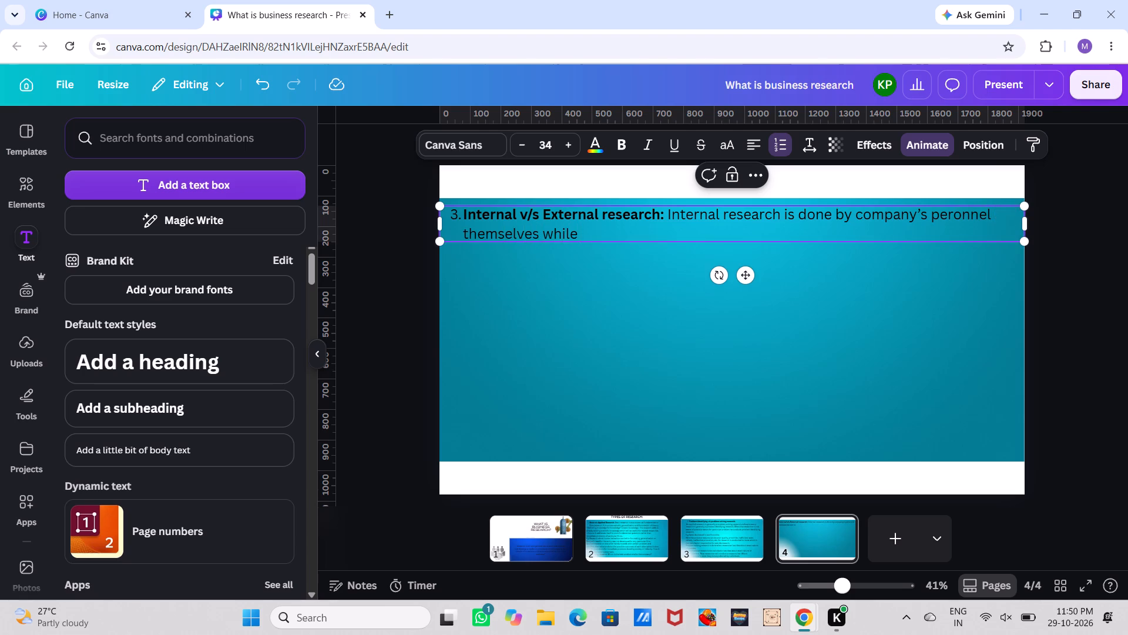
Continue the sentence after "while" with "External research means that comapny has hired a research agency".
{"action": "type", "text": "External"}
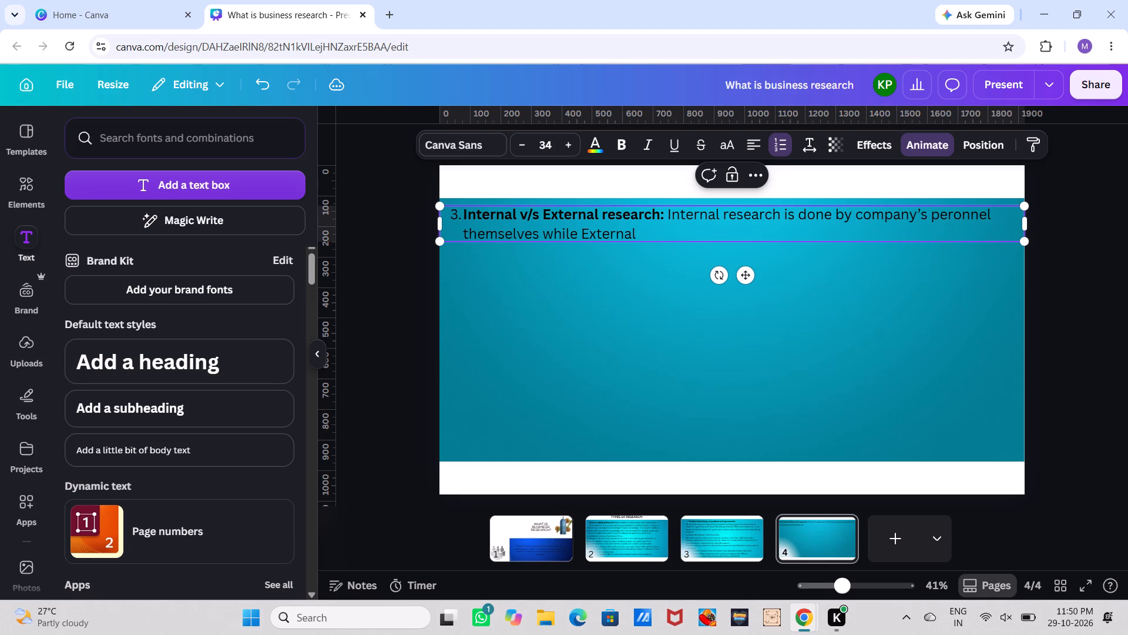
{"action": "key", "text": "space"}
{"action": "type", "text": "research"}
{"action": "key", "text": "space"}
{"action": "type", "text": "means"}
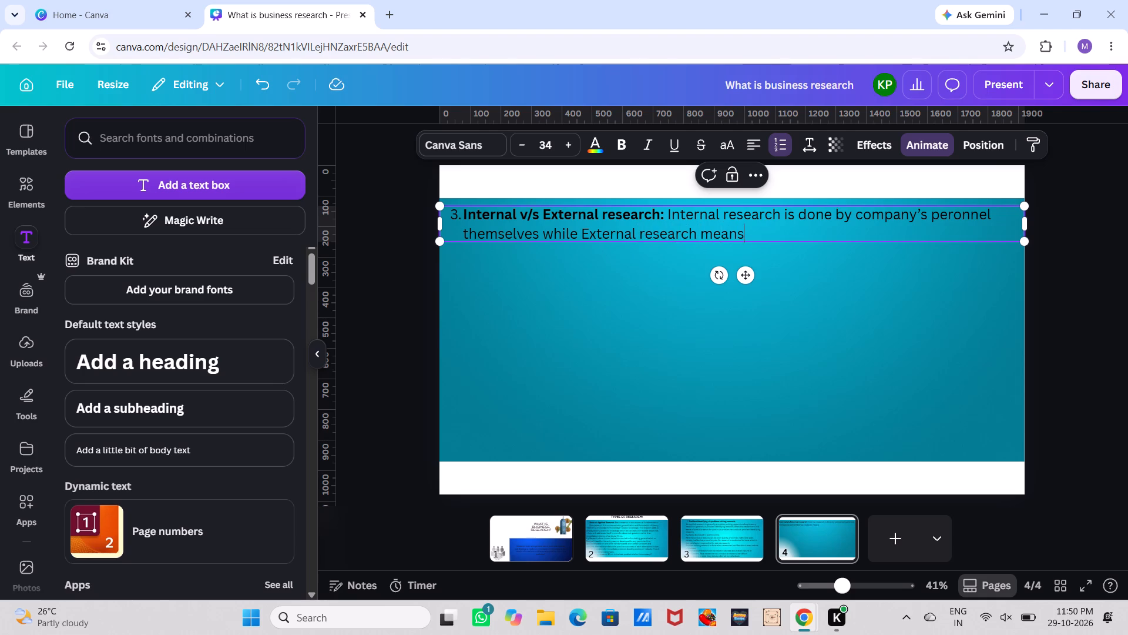
{"action": "key", "text": "space"}
{"action": "type", "text": "that comapny"}
{"action": "key", "text": "space"}
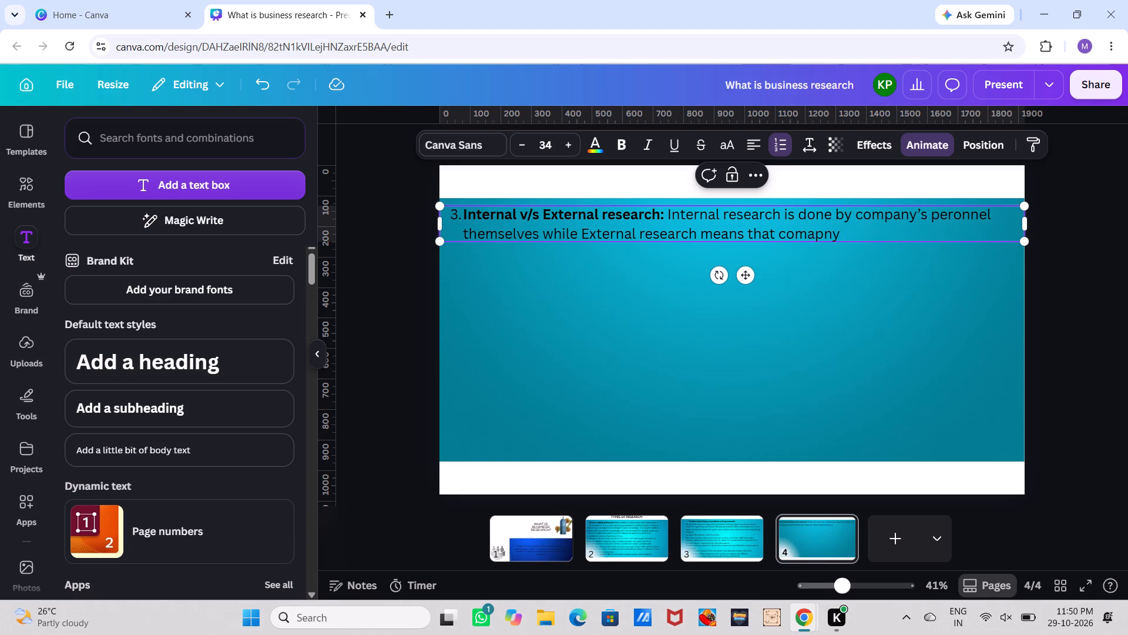
{"action": "type", "text": "has hired"}
{"action": "key", "text": "space"}
{"action": "type", "text": "a resa"}
{"action": "key", "text": "BackSpace"}
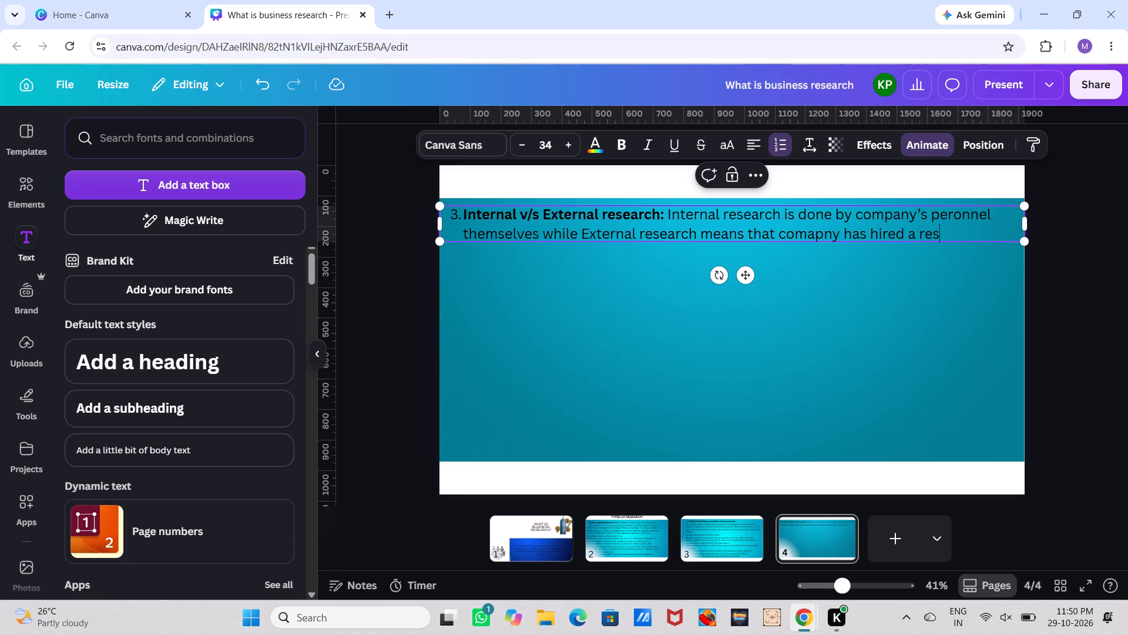
{"action": "key", "text": "e"}
{"action": "key", "text": "BackSpace"}
{"action": "type", "text": "earch"}
{"action": "key", "text": "space"}
{"action": "type", "text": "agency"}
{"action": "key", "text": "space"}
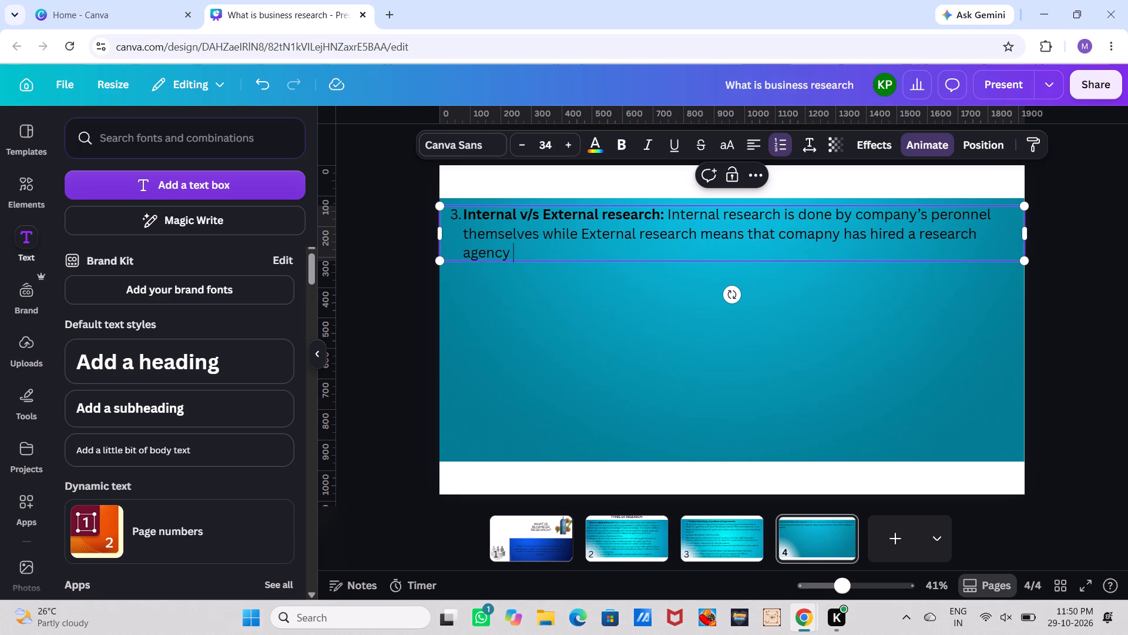
Finish the External research sentence with "to help them in decision making.".
{"action": "type", "text": "to help"}
{"action": "key", "text": "space"}
{"action": "type", "text": "them i"}
{"action": "type", "text": "n"}
{"action": "key", "text": "space"}
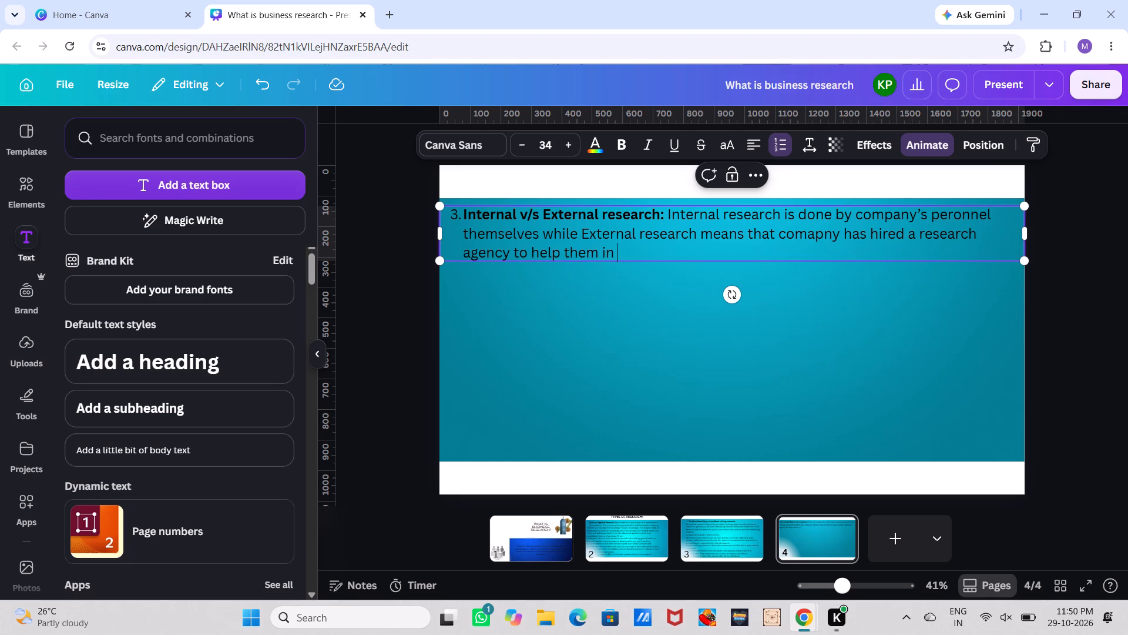
{"action": "type", "text": "deciso"}
{"action": "key", "text": "BackSpace"}
{"action": "type", "text": "ion making"}
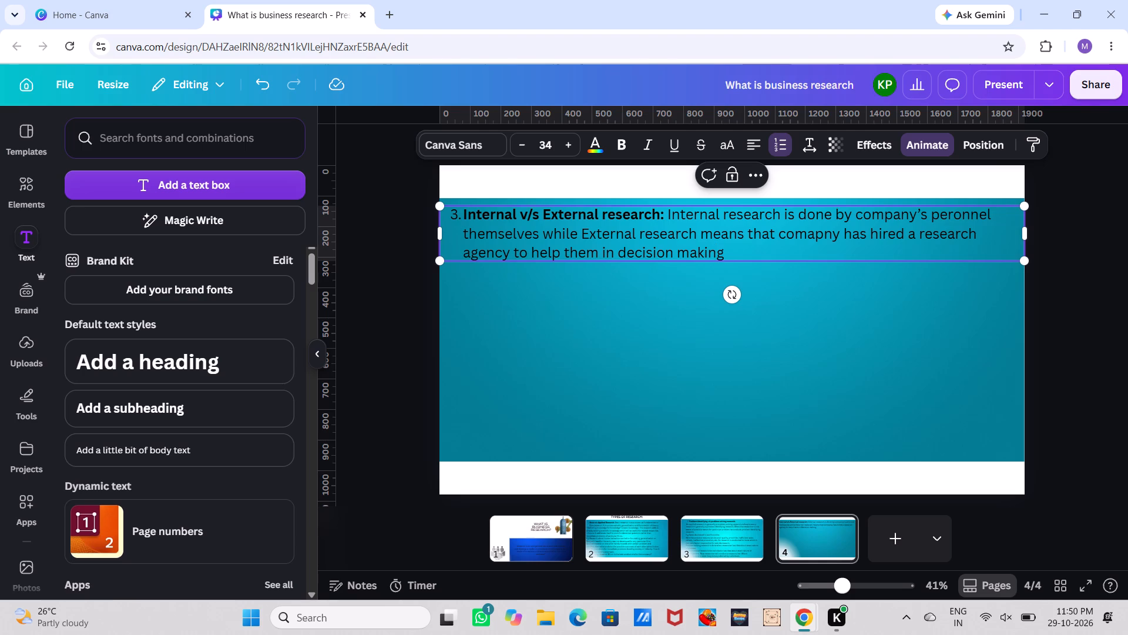
{"action": "key", "text": "period"}
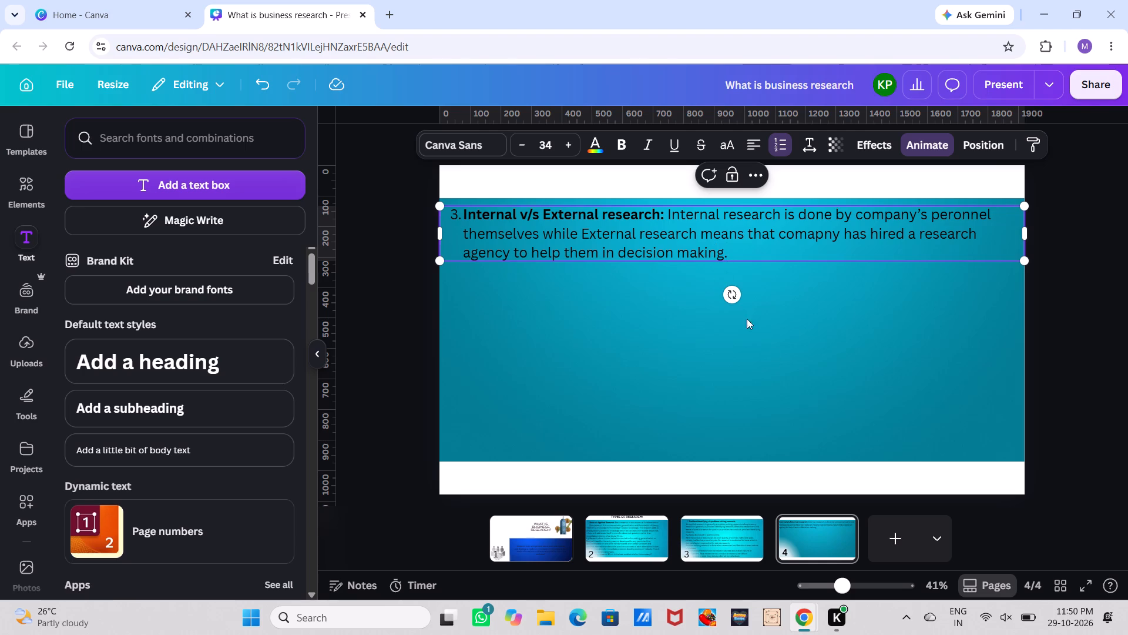